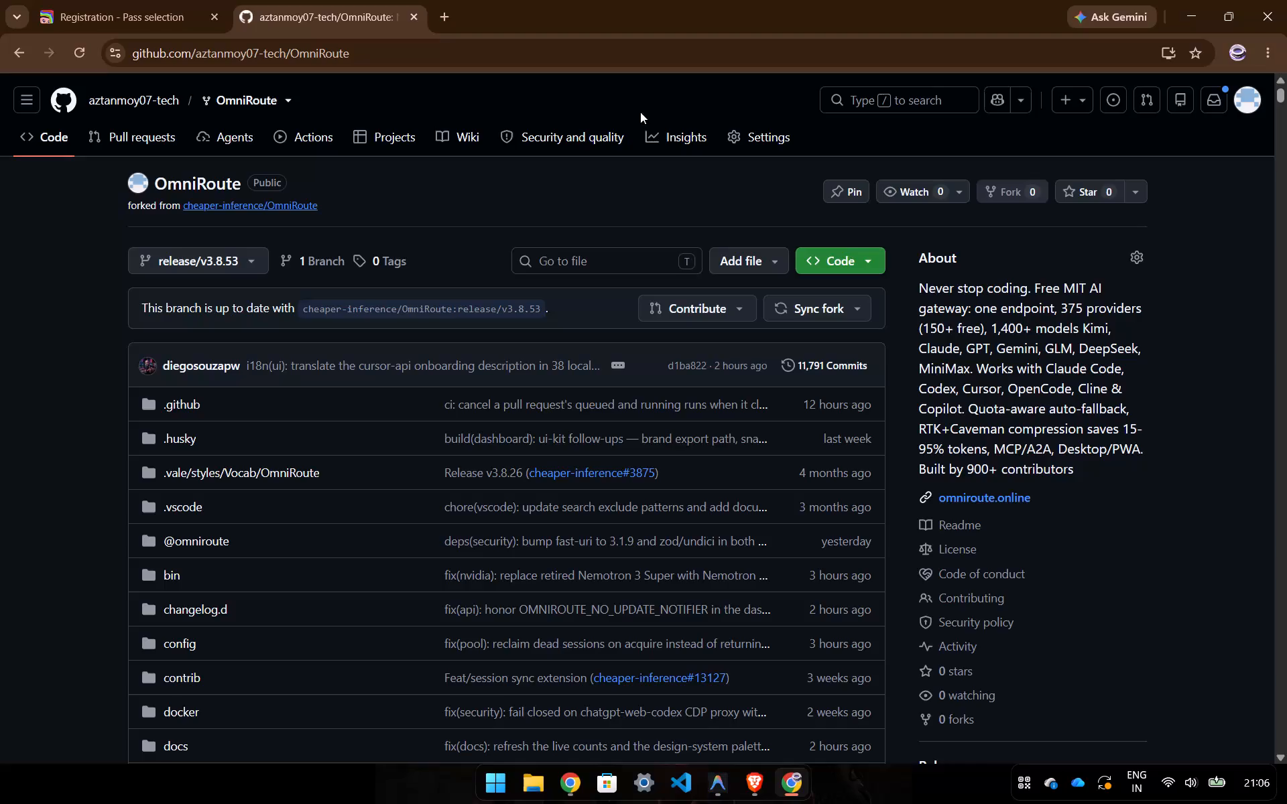
Open the VanDhan-Scholars repository from the list of all repositories and look through its files and README.
click(20, 94)
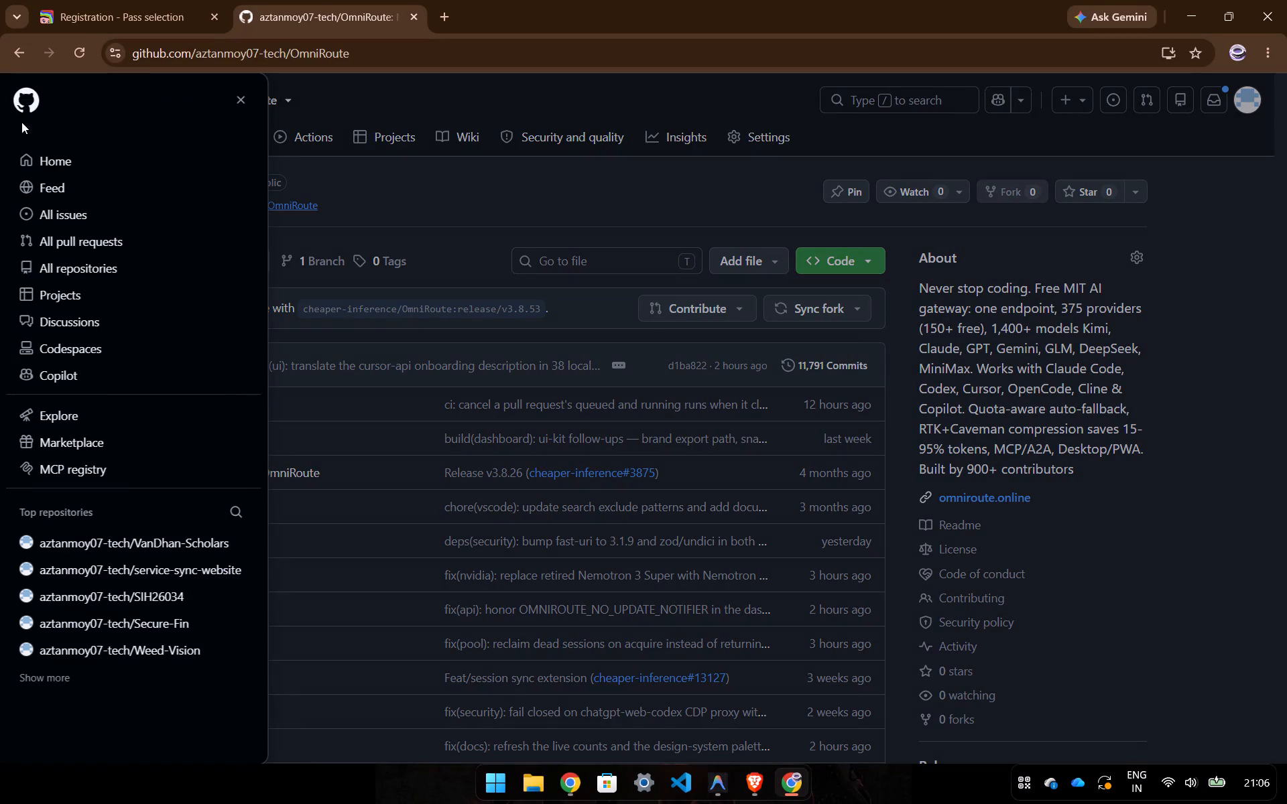
click(58, 263)
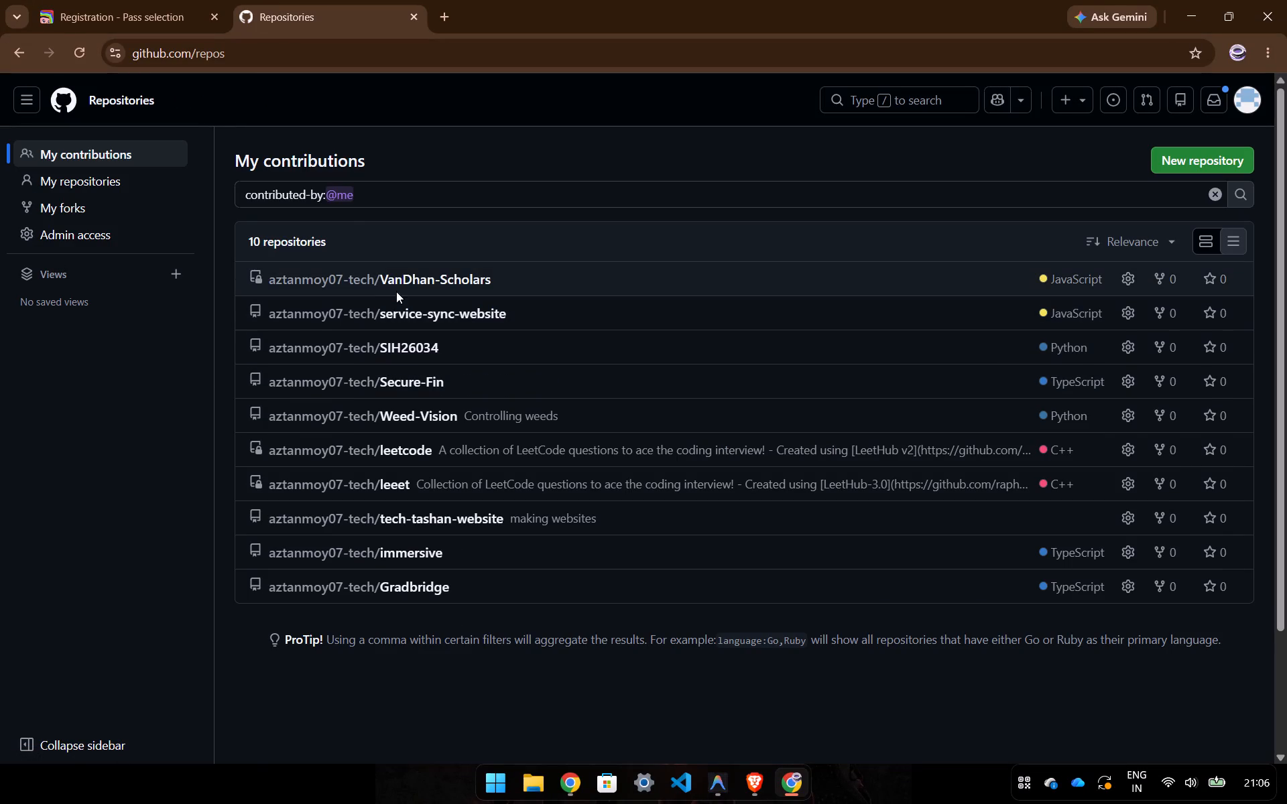
click(404, 286)
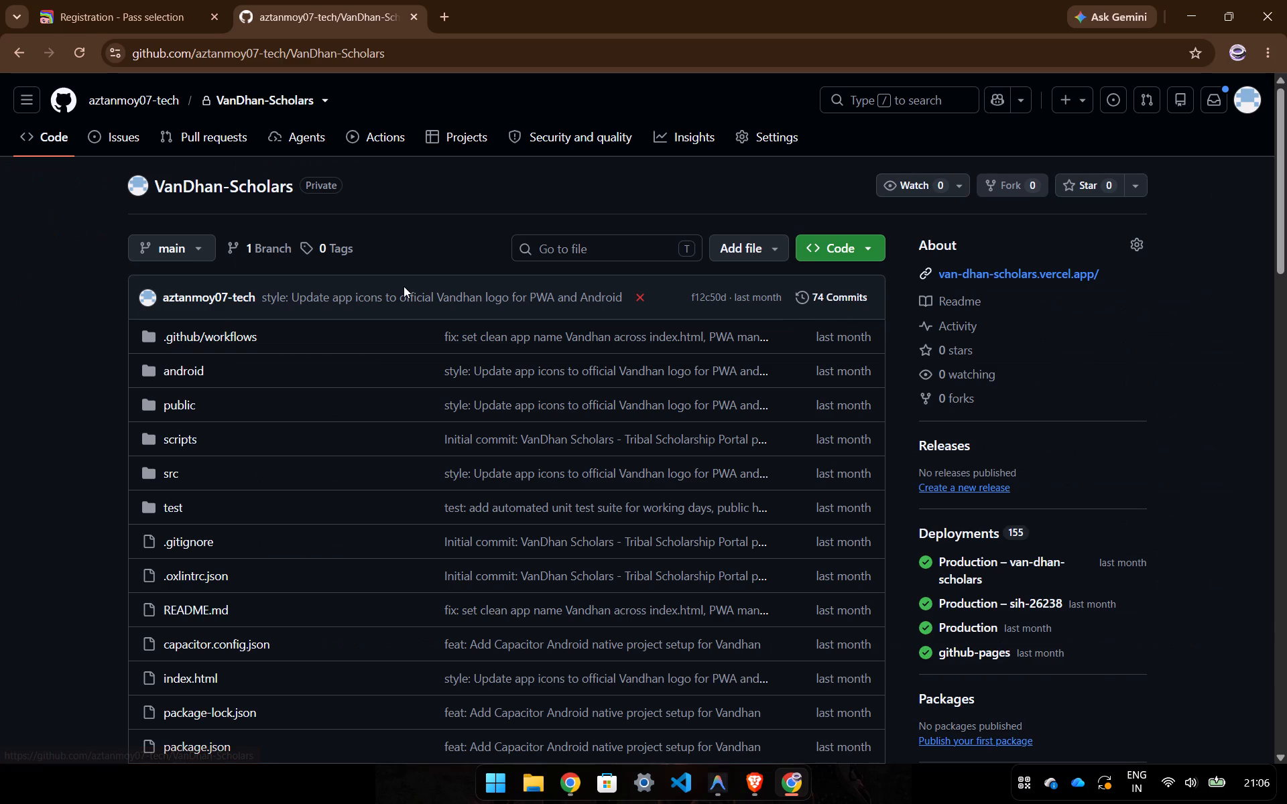
scroll(730, 416, down, 2)
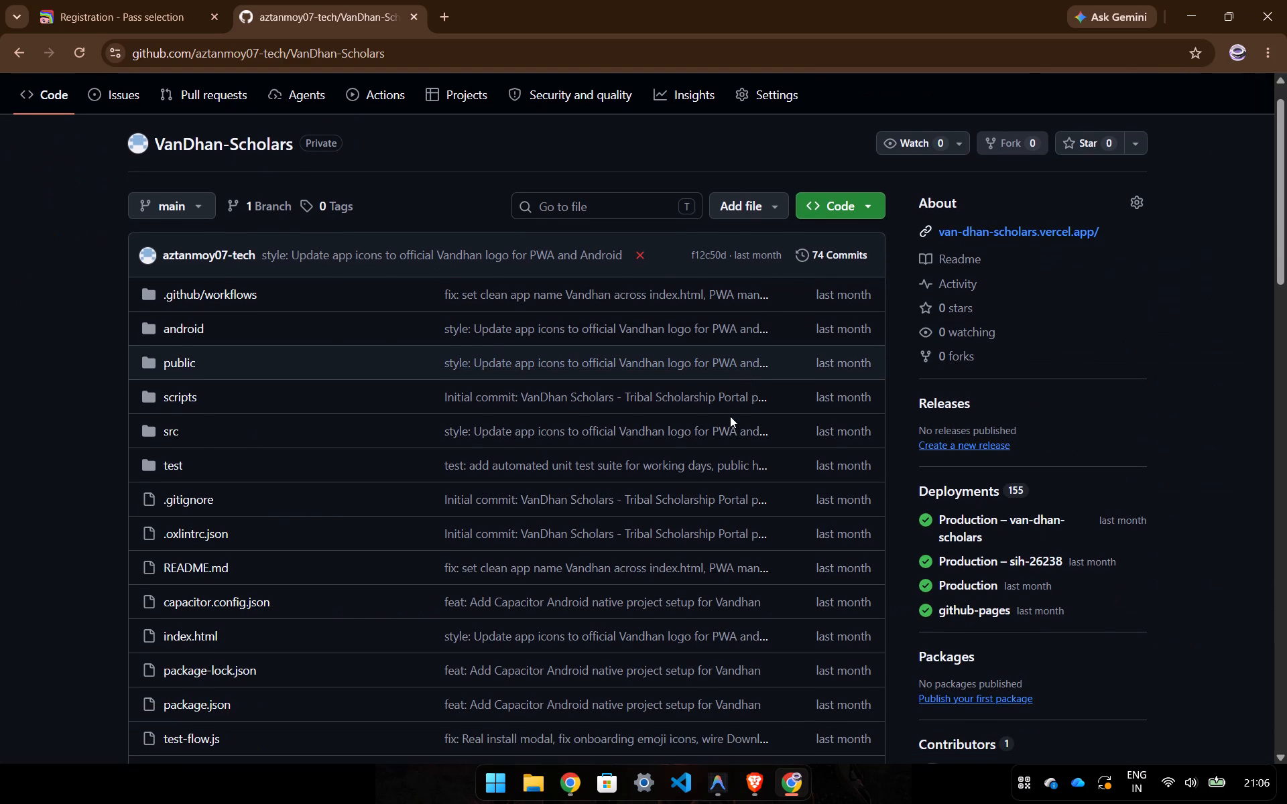
scroll(730, 416, down, 1)
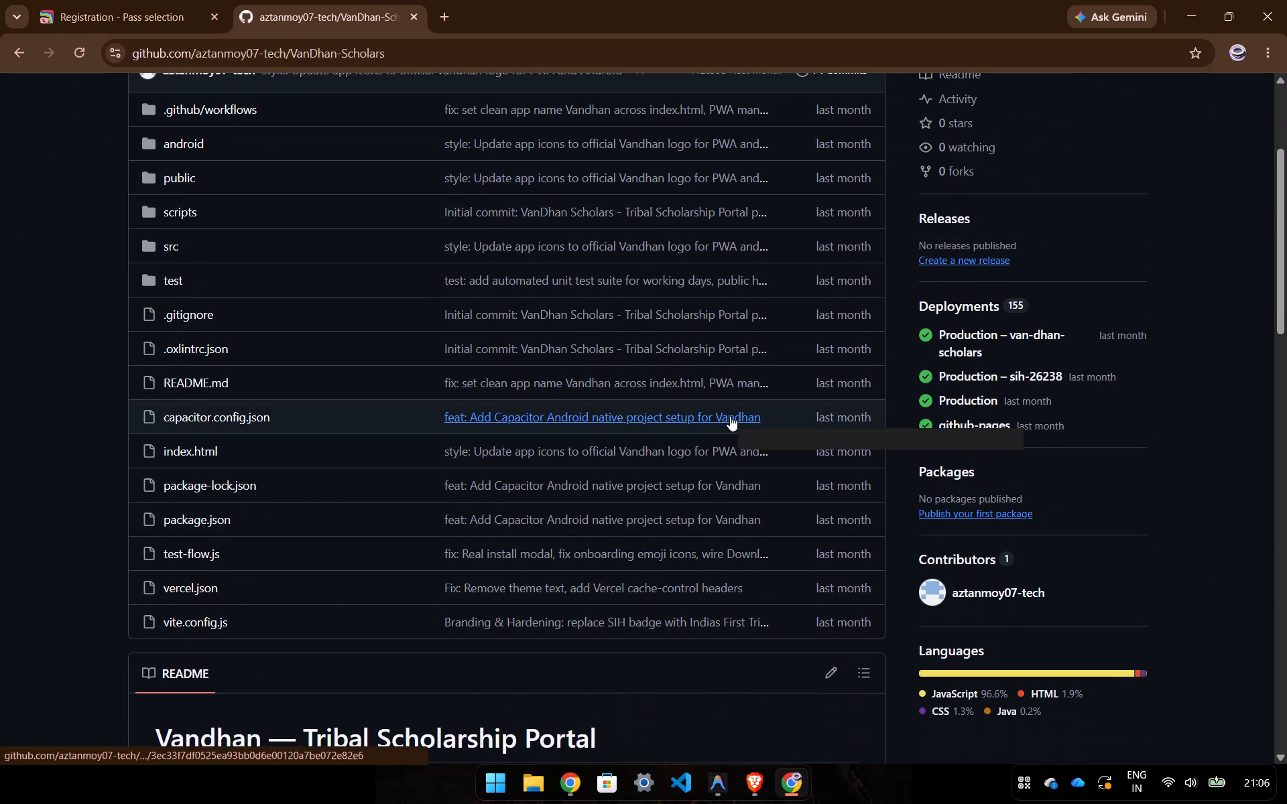
scroll(730, 416, down, 4)
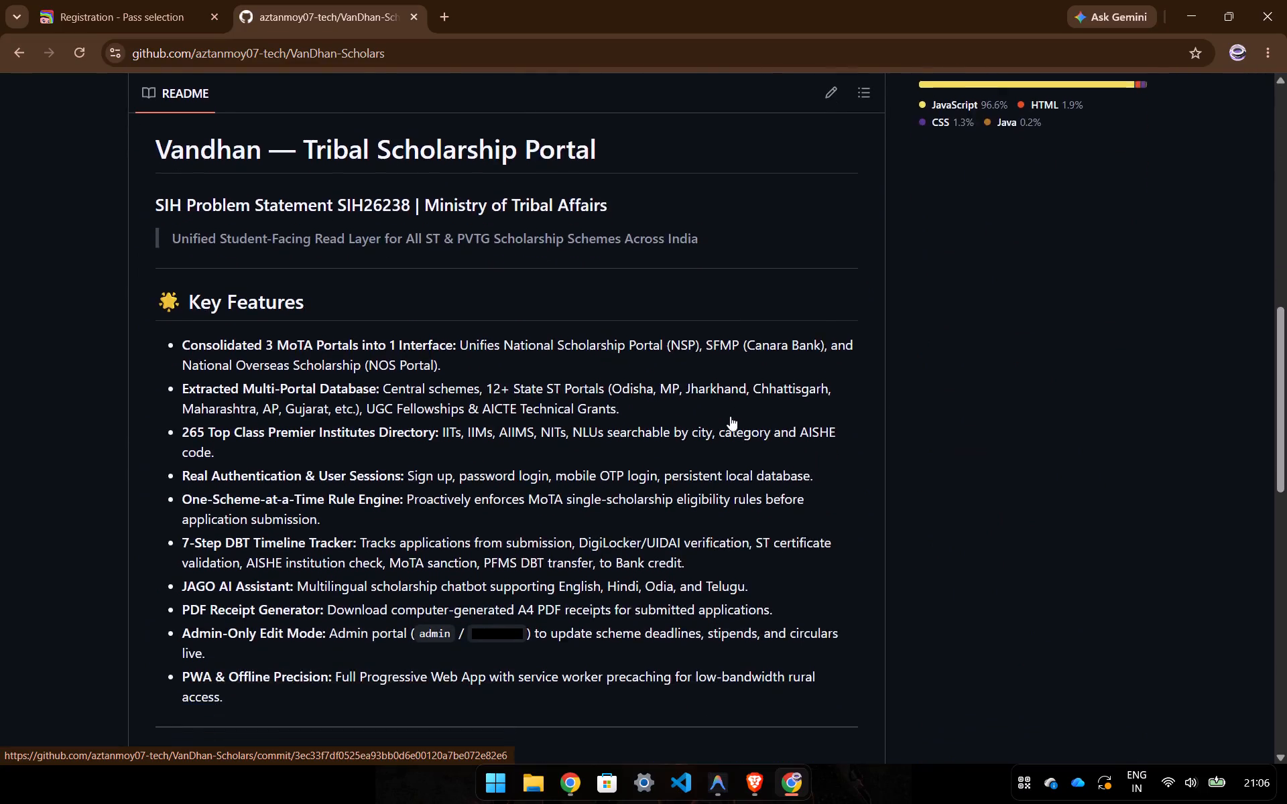
scroll(730, 416, down, 6)
scroll(730, 416, up, 13)
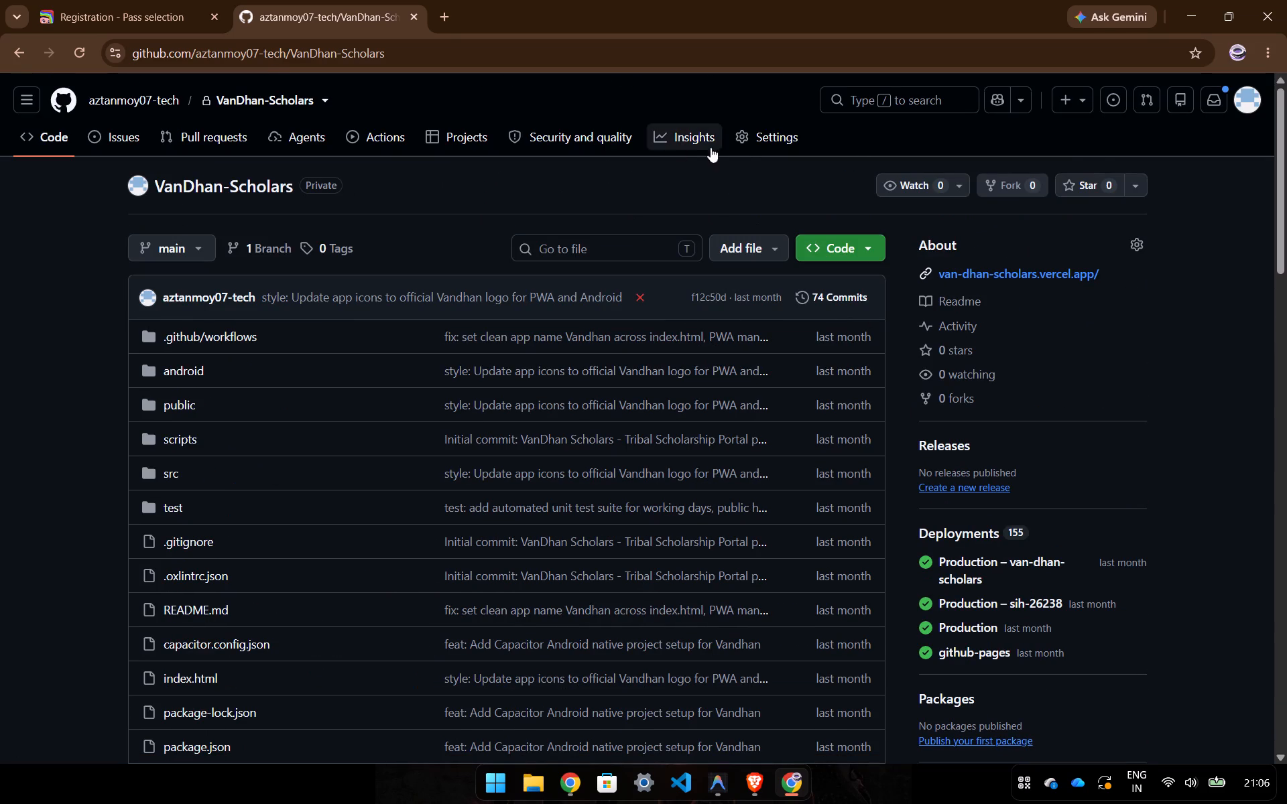
Open the VanDhan-Scholars repository settings and review the general options through to the Danger Zone.
click(752, 144)
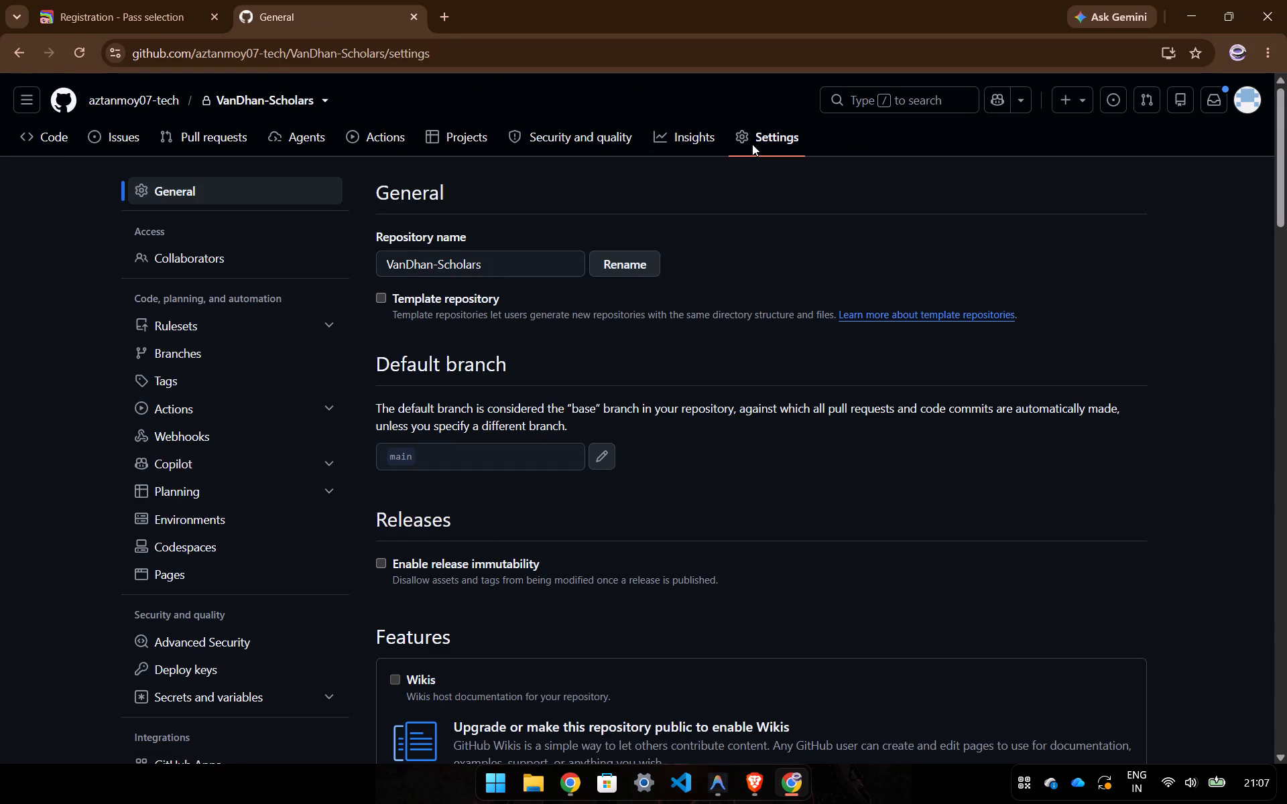
scroll(783, 454, down, 6)
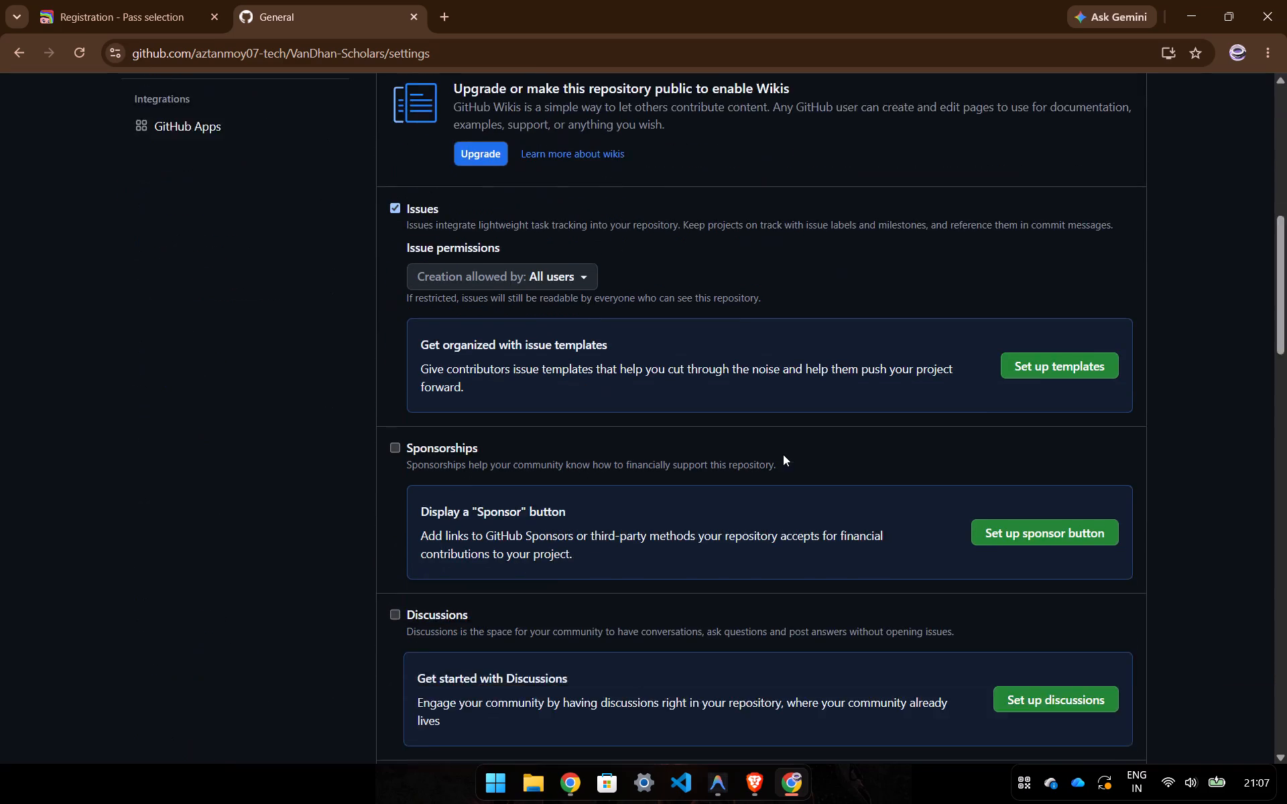
scroll(783, 454, down, 8)
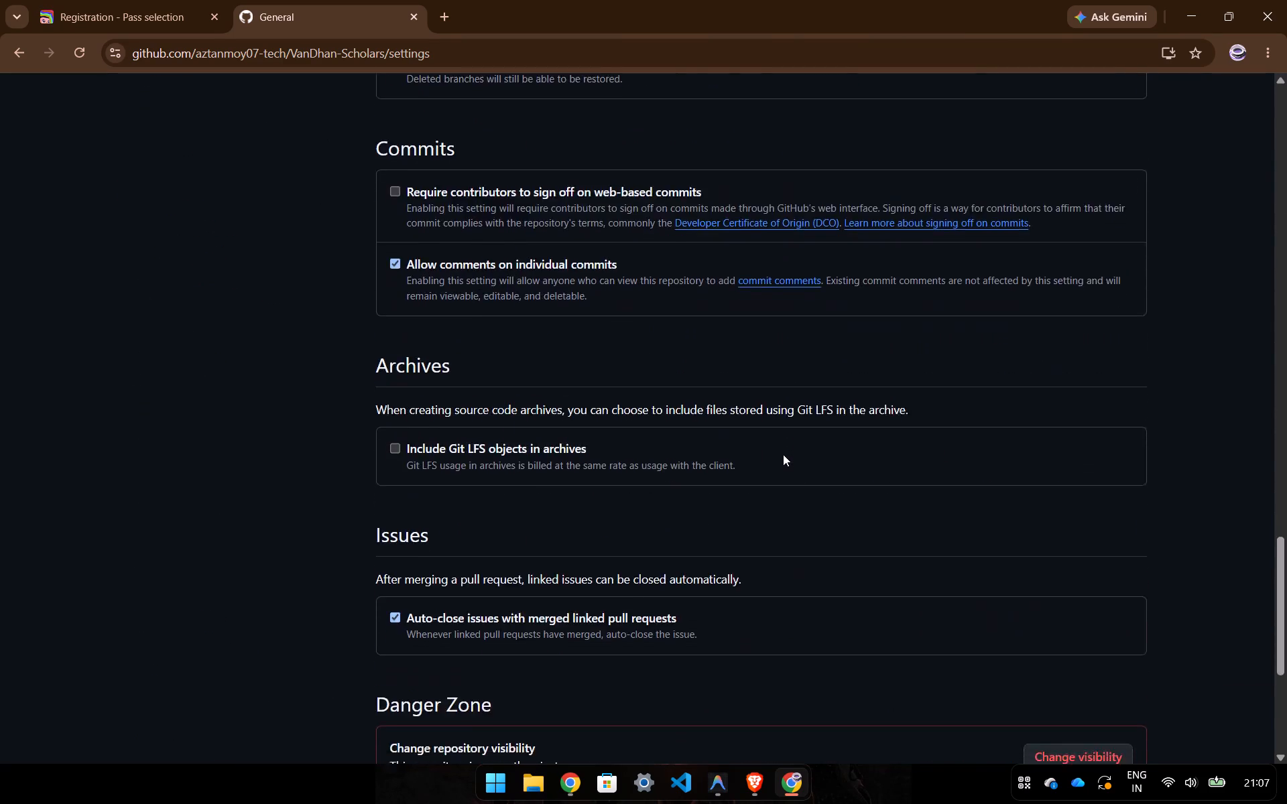
scroll(783, 454, down, 2)
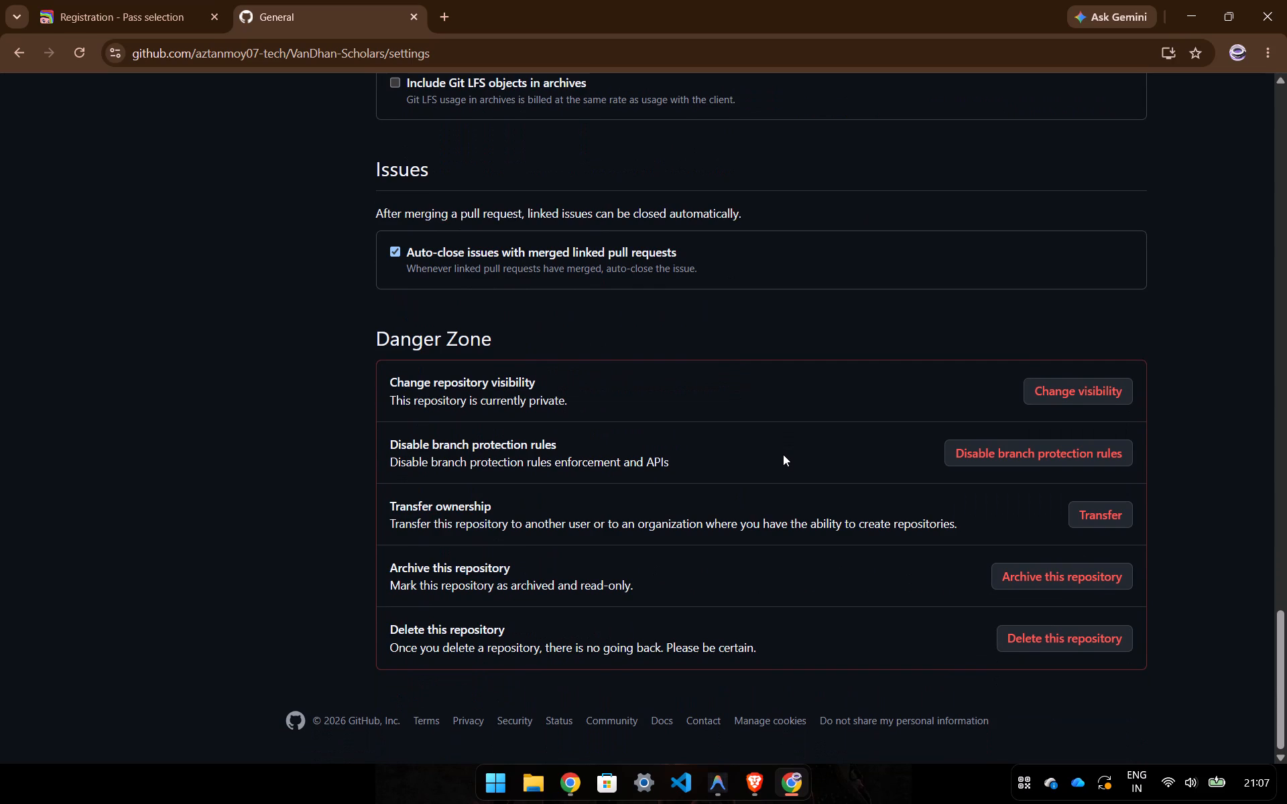
scroll(783, 454, up, 5)
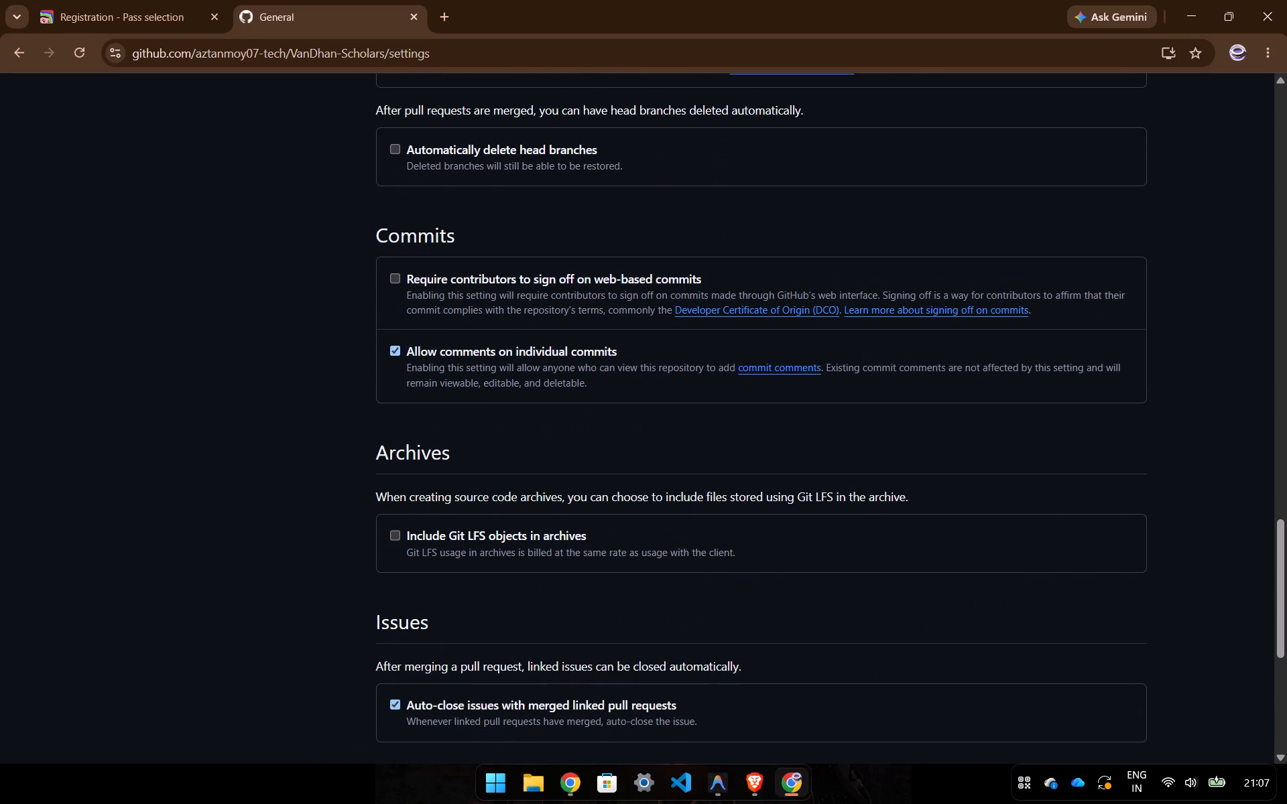
scroll(783, 454, up, 6)
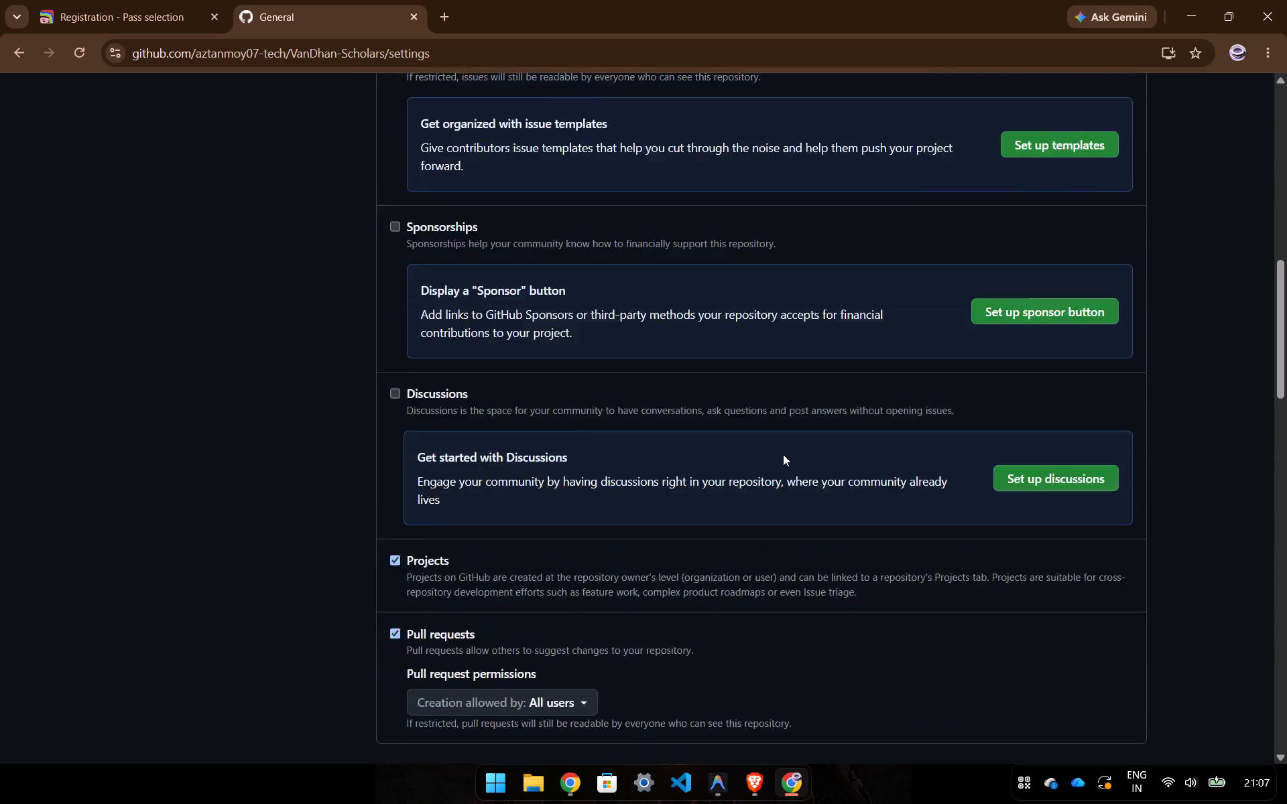
scroll(783, 454, up, 2)
scroll(783, 454, down, 1)
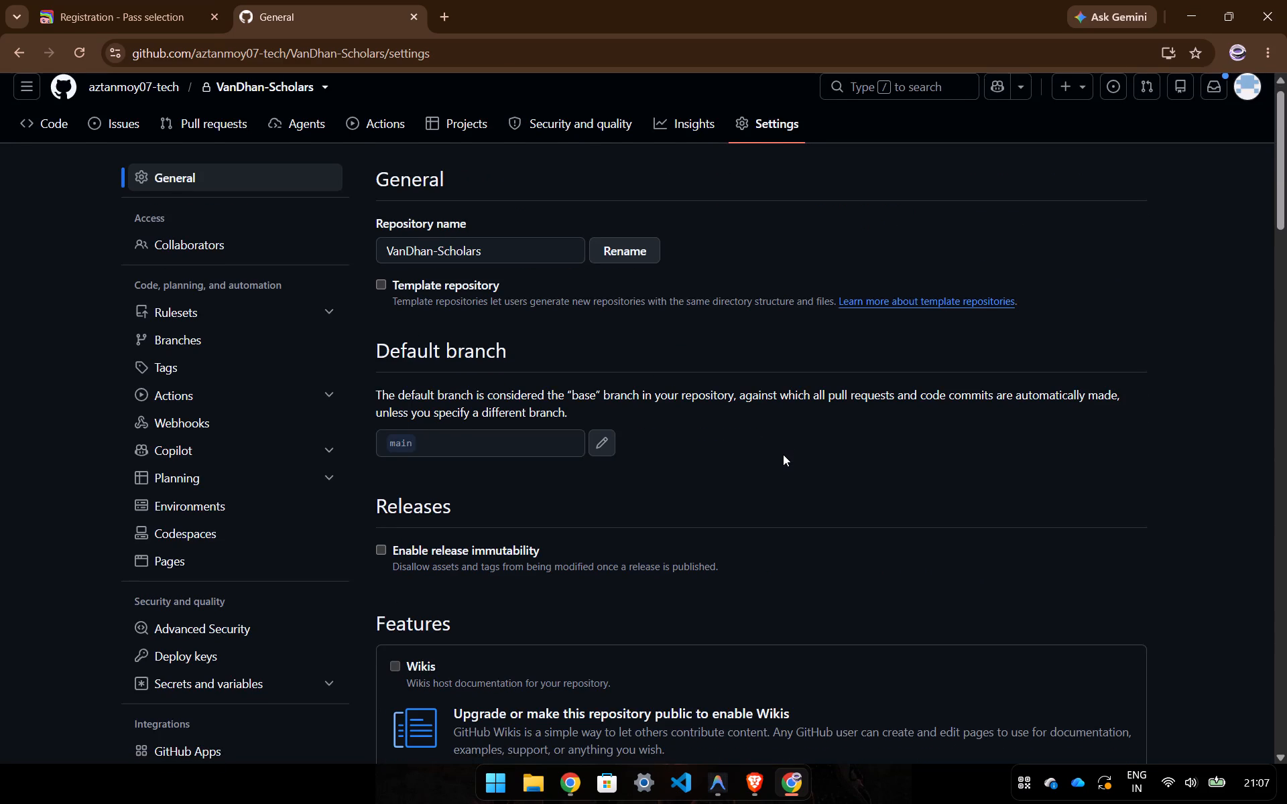
scroll(783, 454, down, 1)
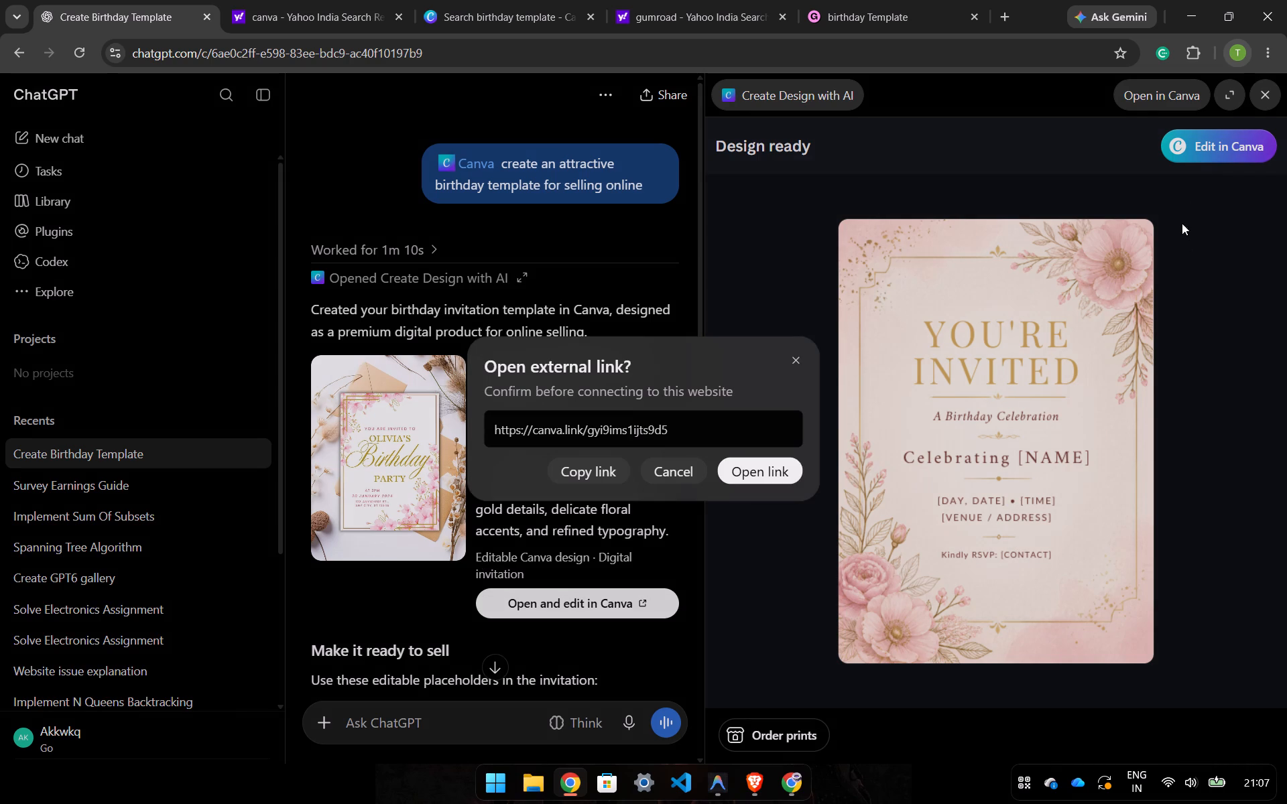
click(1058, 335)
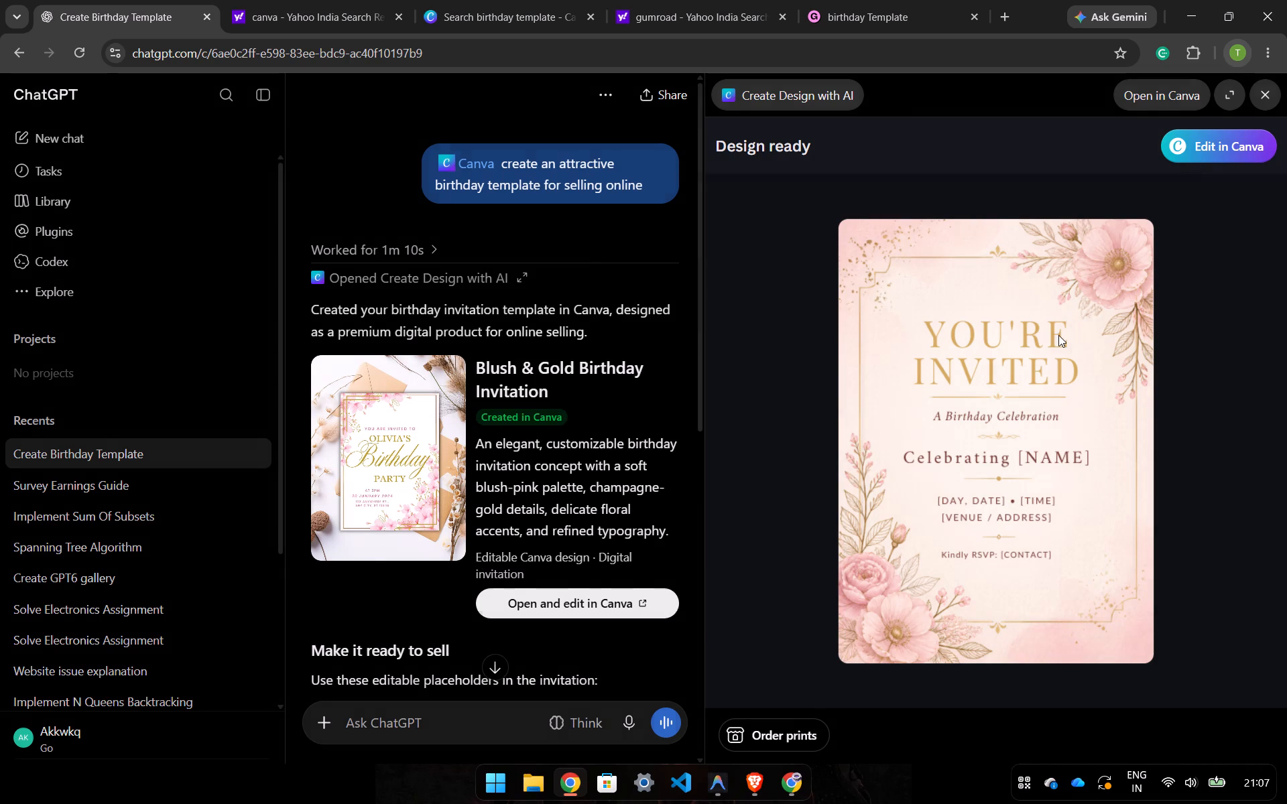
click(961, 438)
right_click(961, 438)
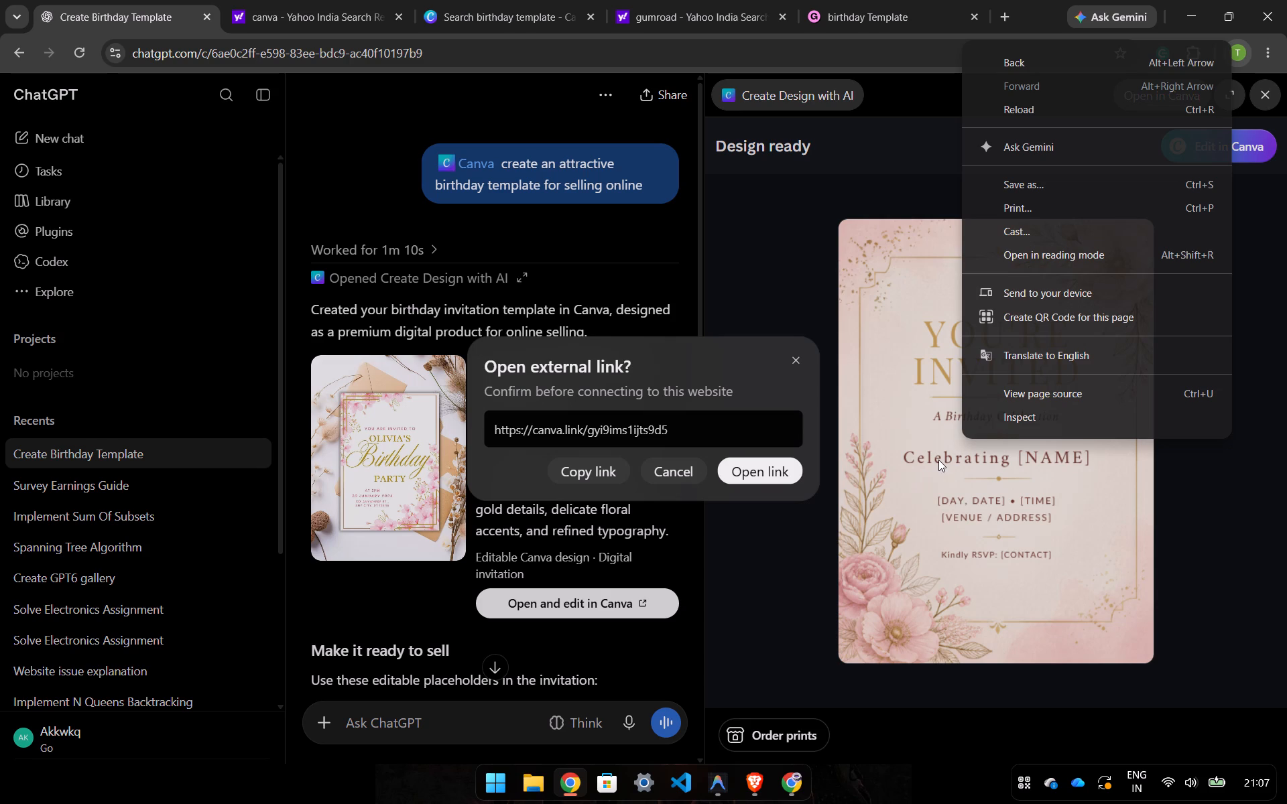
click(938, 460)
Copy the "You're Invited" birthday invitation image from the design preview.
right_click(899, 462)
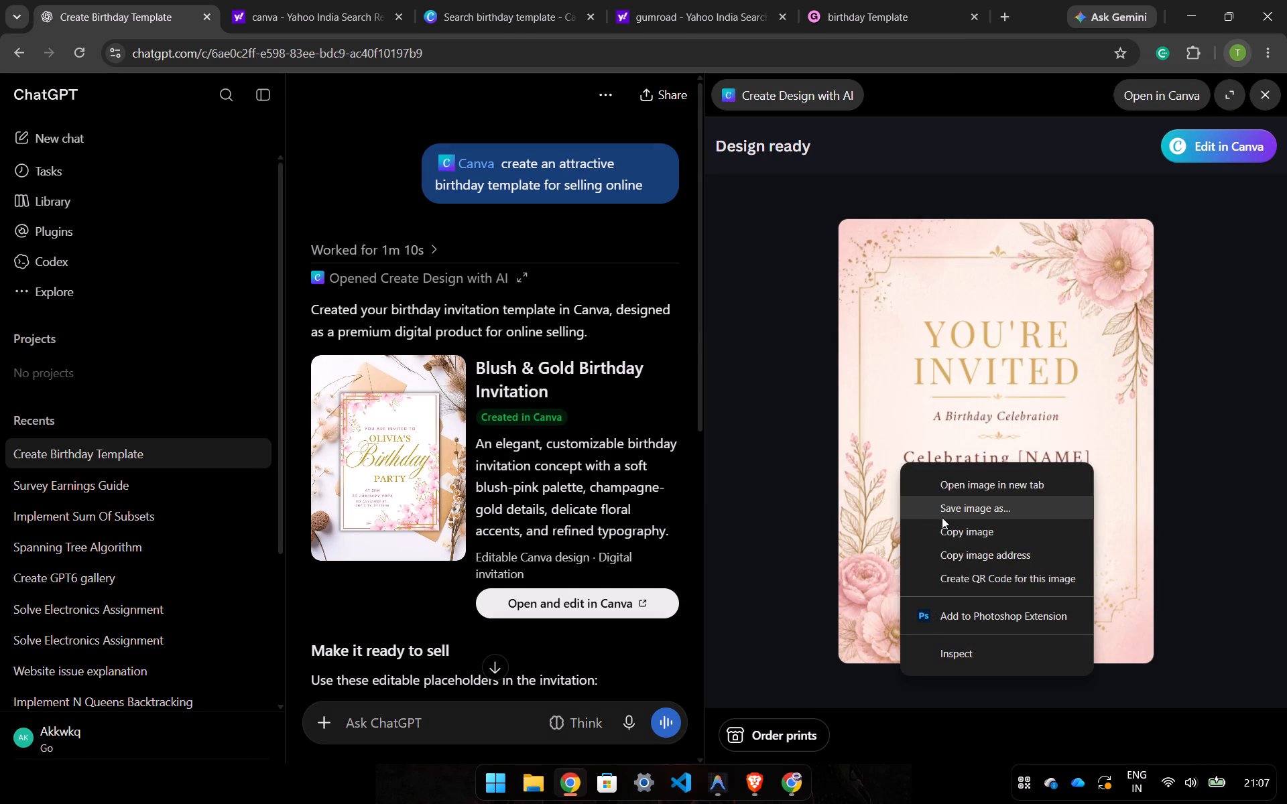
click(953, 527)
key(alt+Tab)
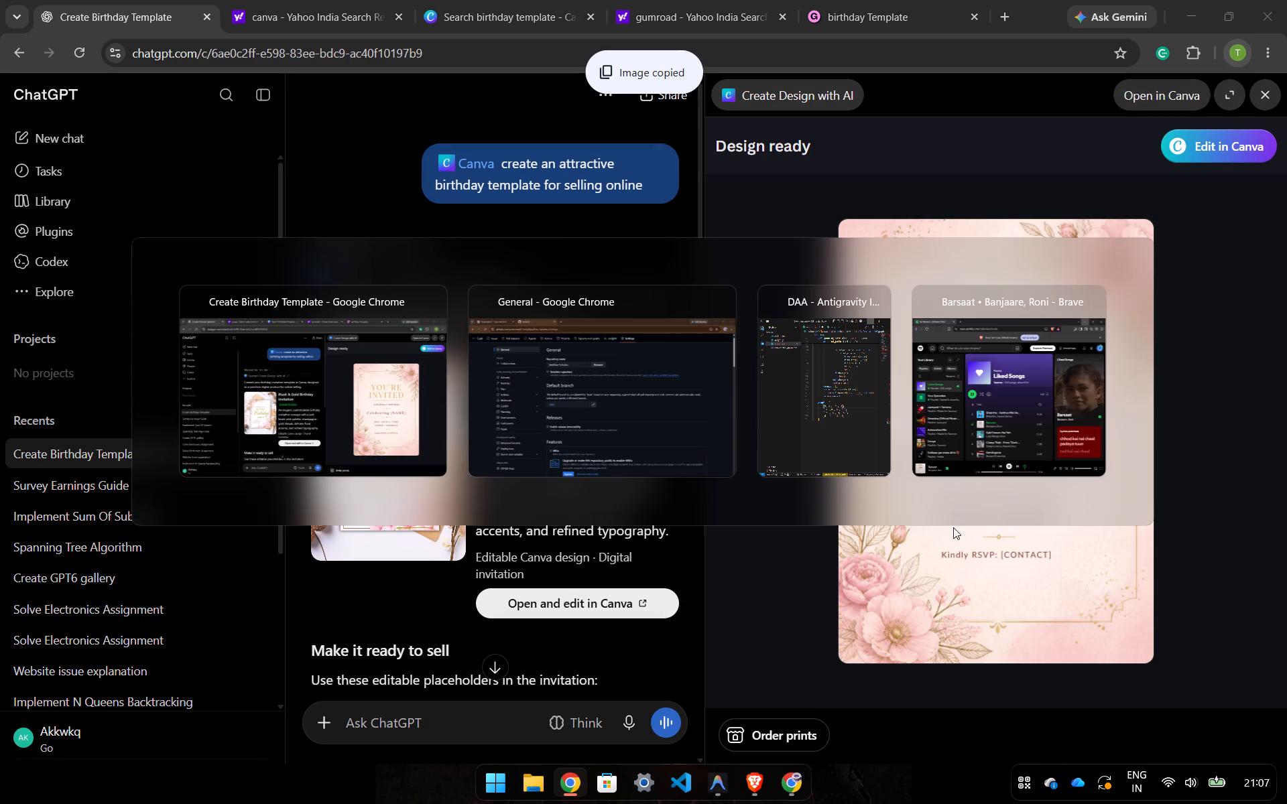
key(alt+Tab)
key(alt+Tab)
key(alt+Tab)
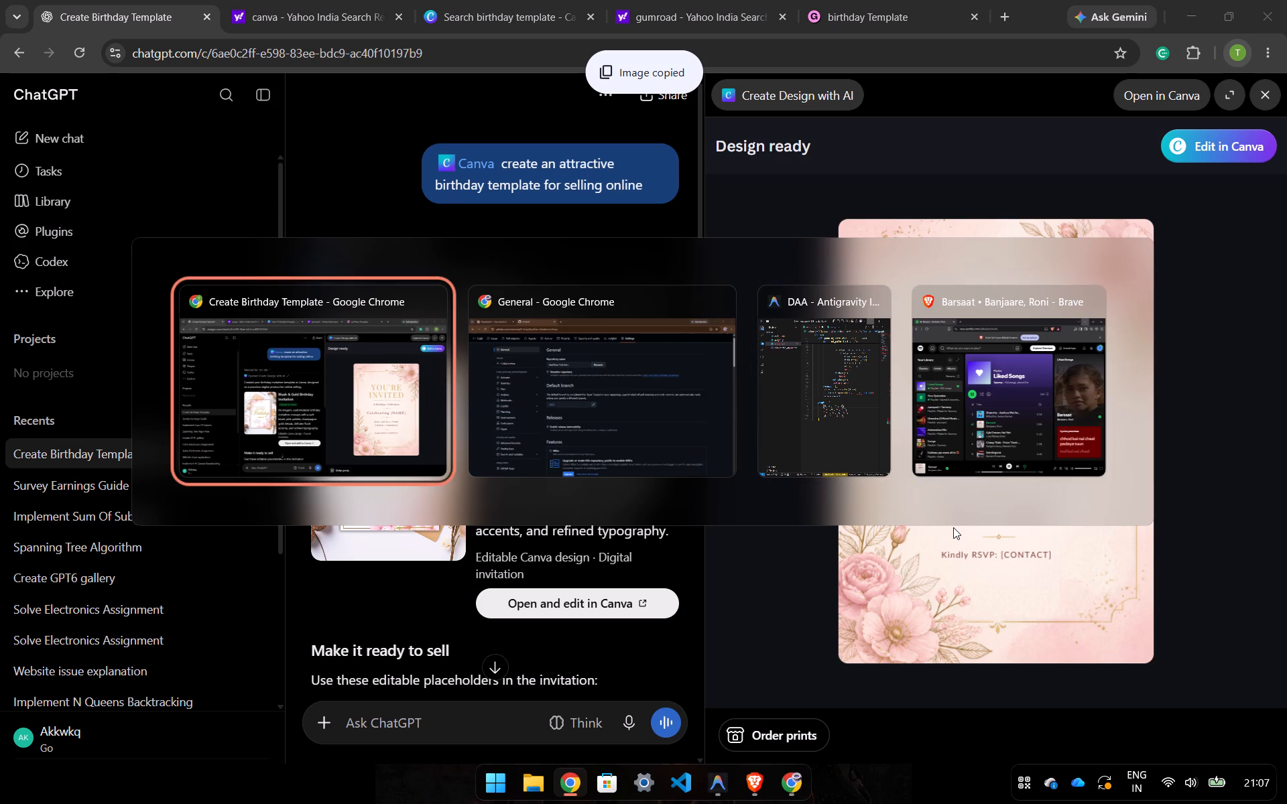
Close the Yahoo search results page for canva.
click(312, 3)
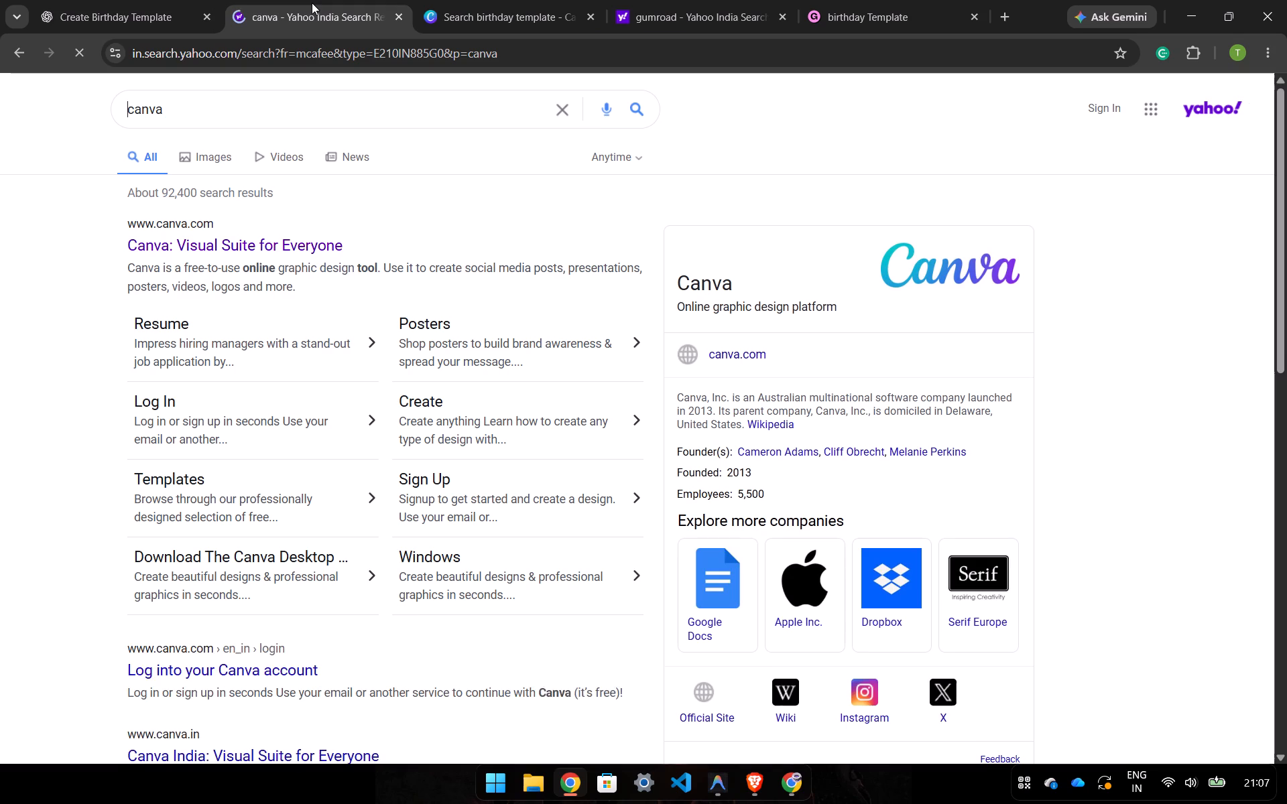
click(397, 14)
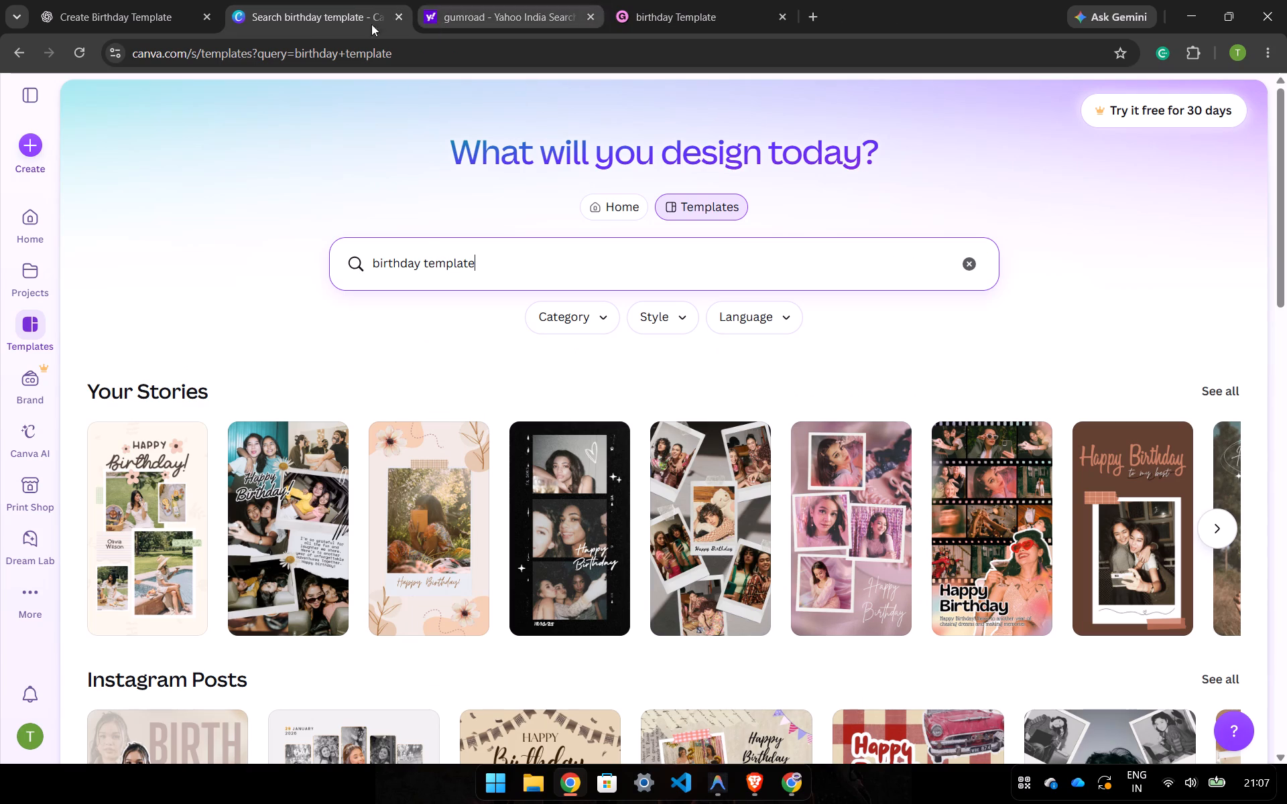
Create a new blank Your Story design in Canva.
click(27, 144)
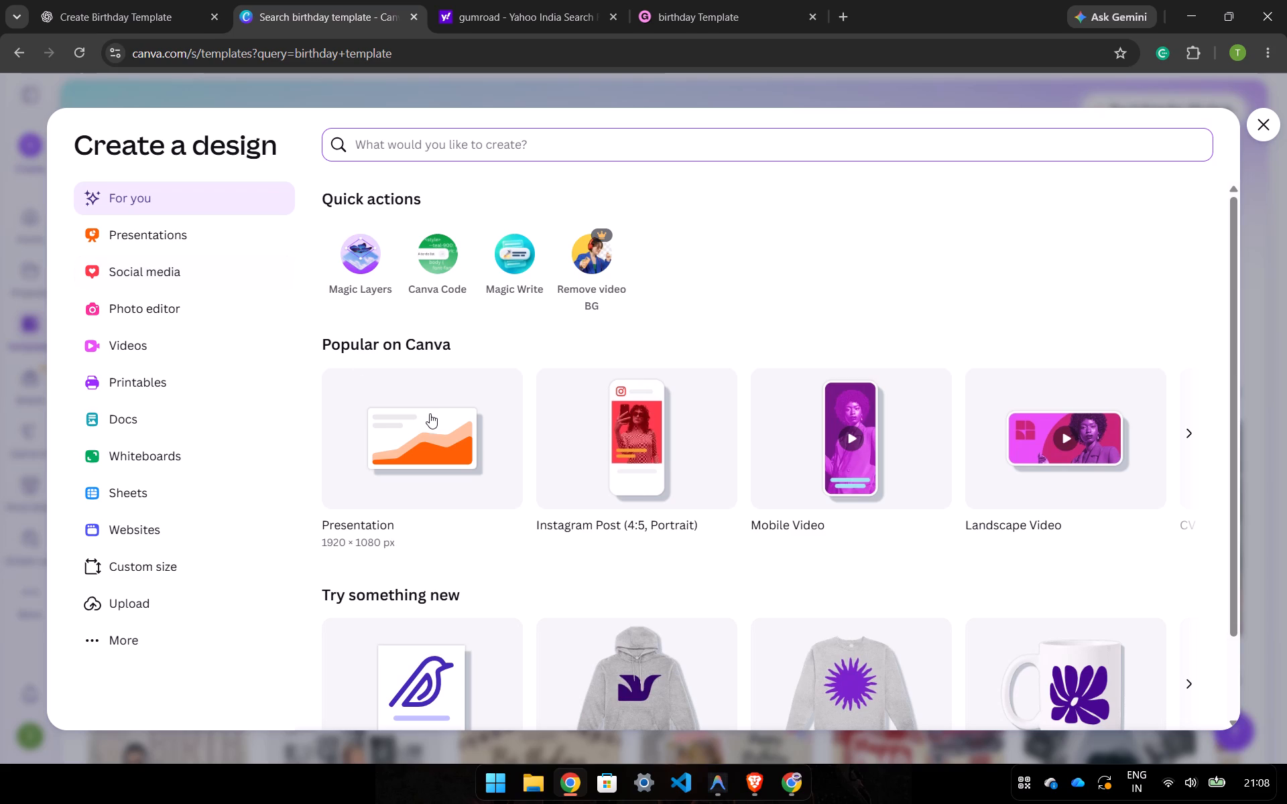
scroll(432, 423, down, 3)
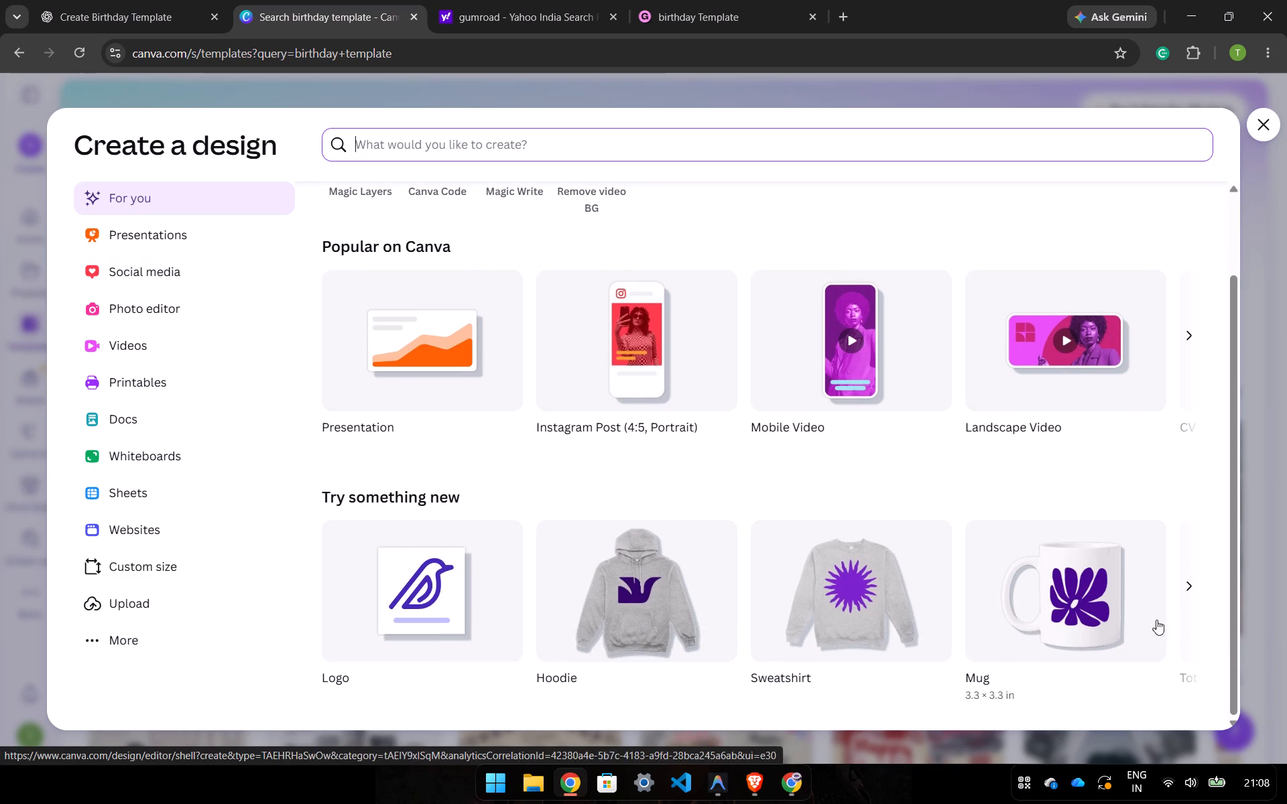
click(1188, 342)
click(1188, 342)
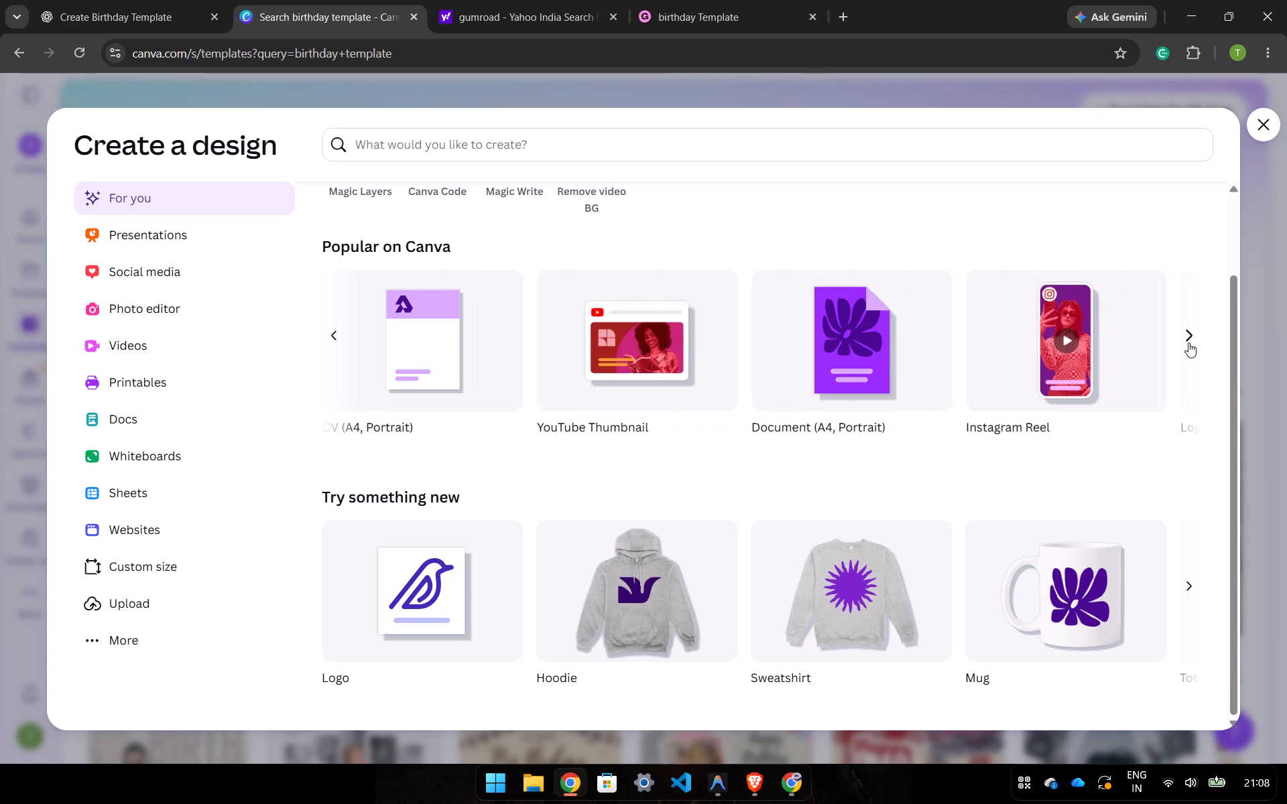
click(1188, 342)
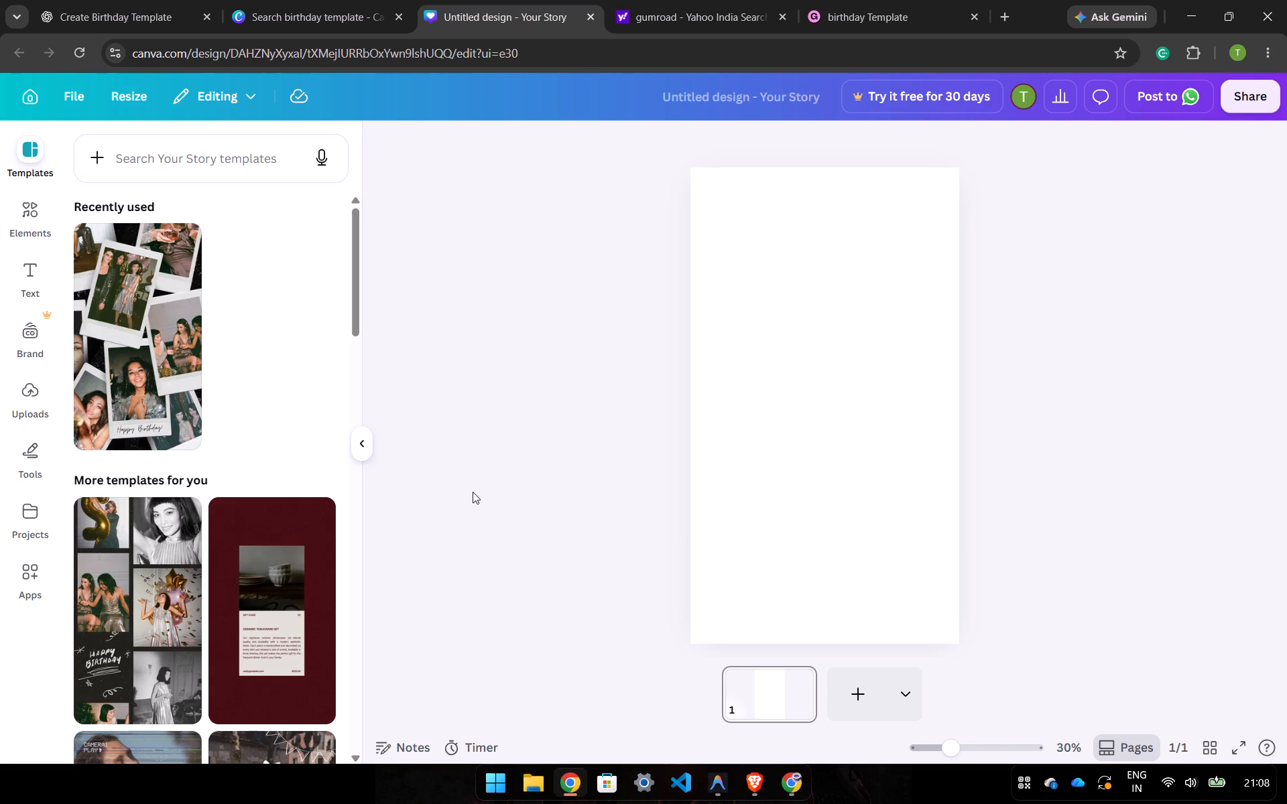
Paste the copied birthday invitation image onto the blank story page.
click(717, 377)
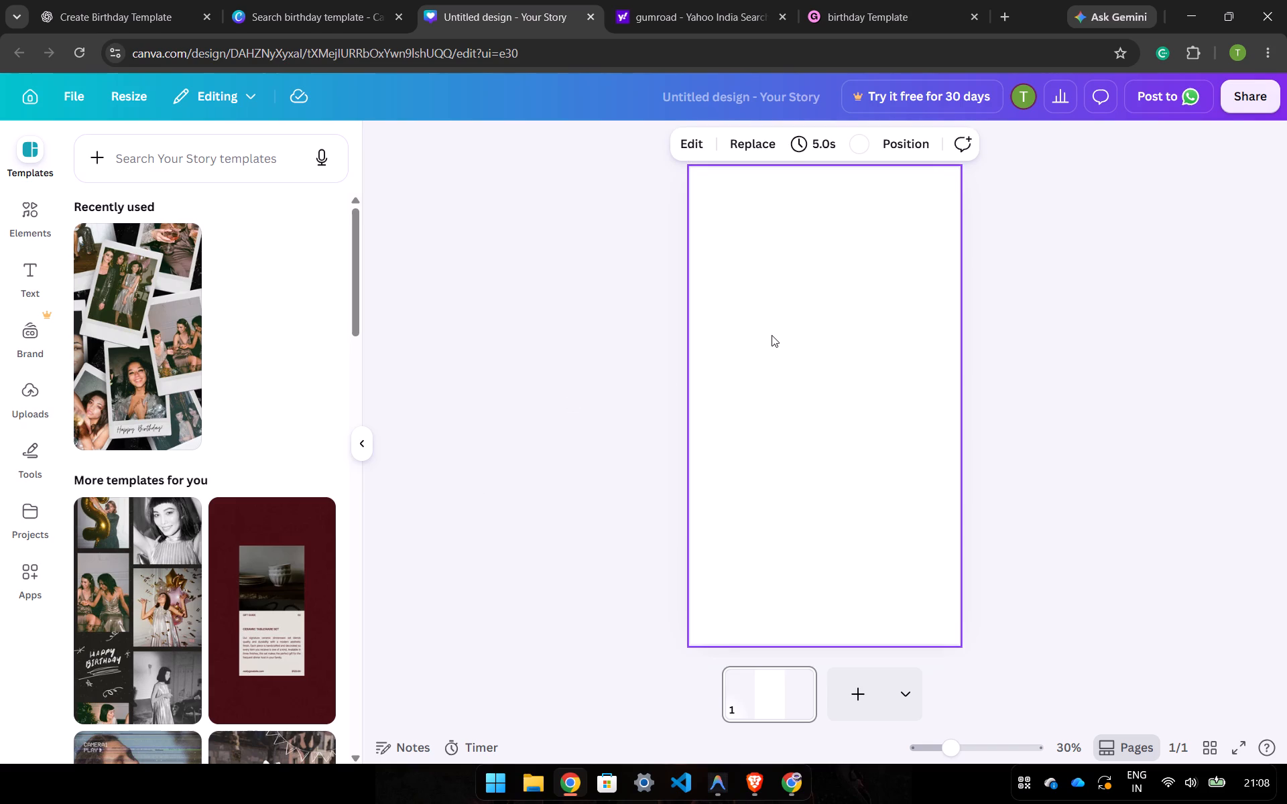
key(ctrl+v)
click(472, 251)
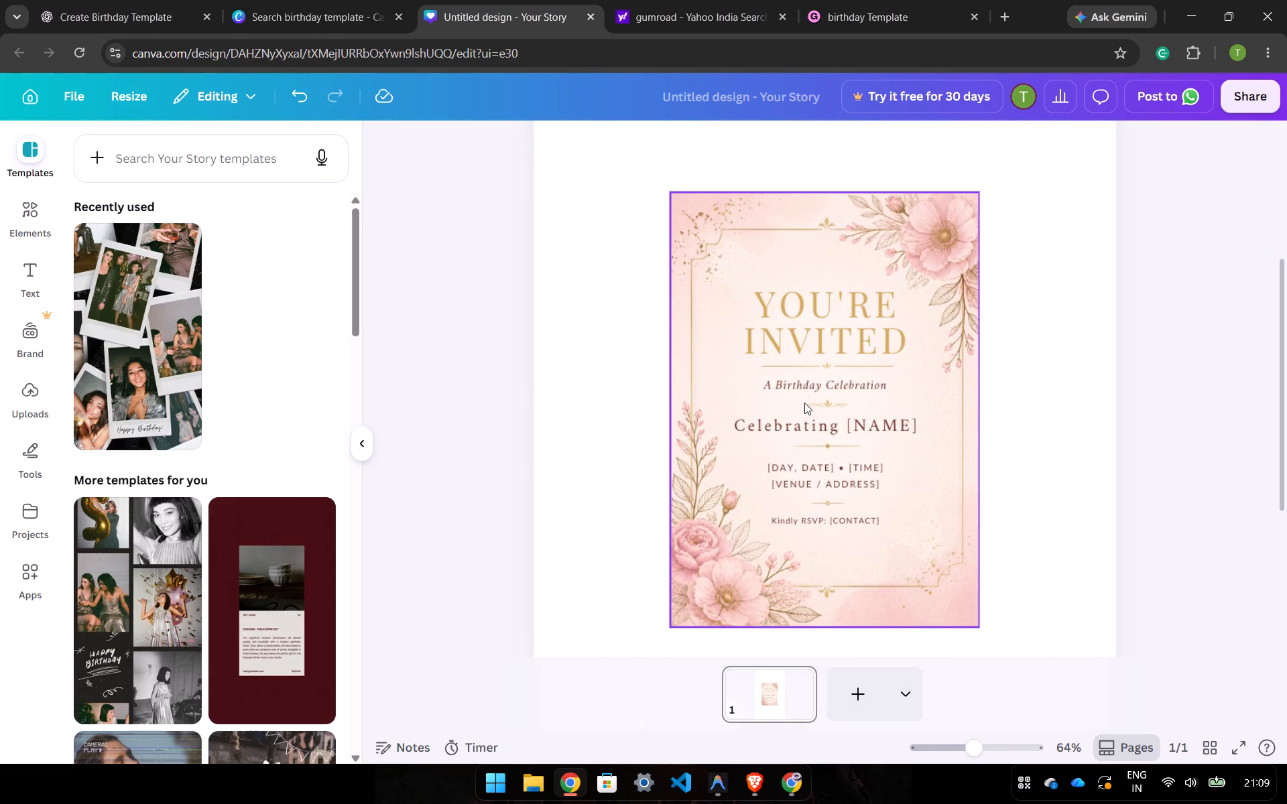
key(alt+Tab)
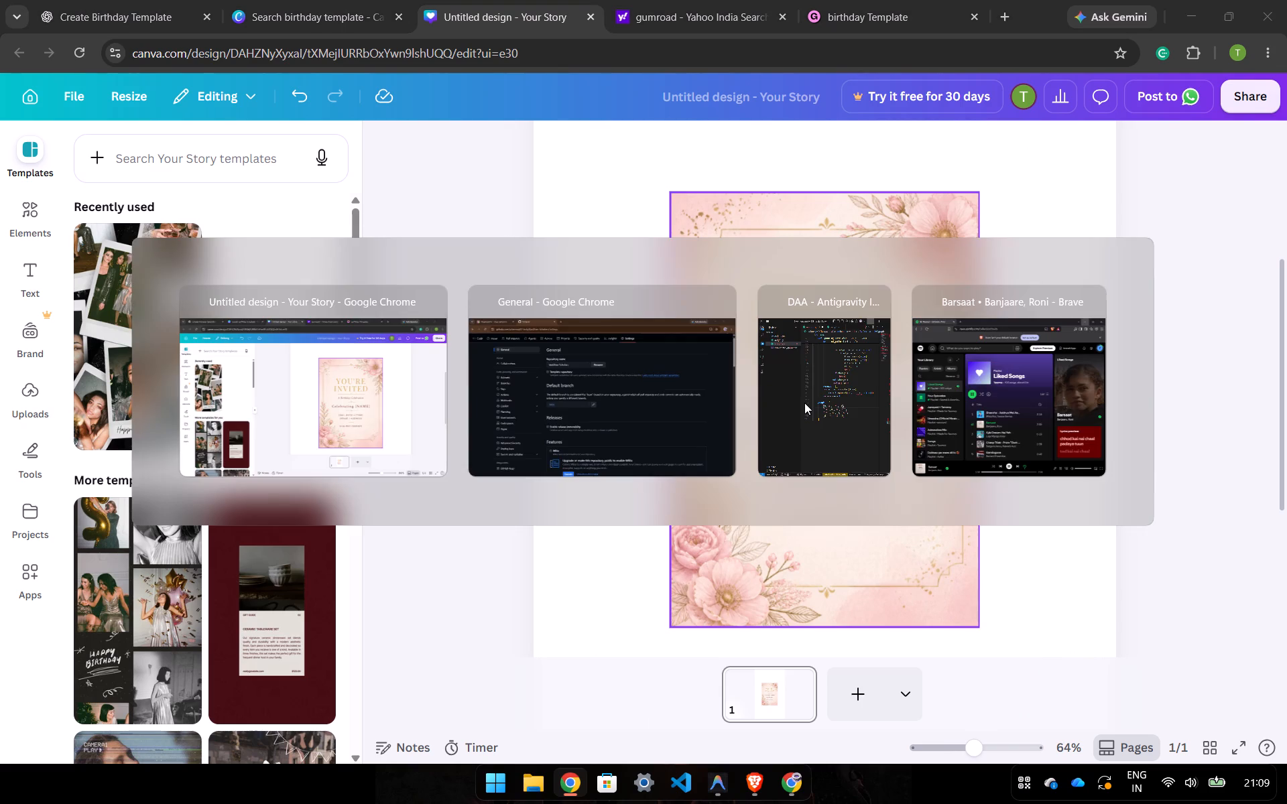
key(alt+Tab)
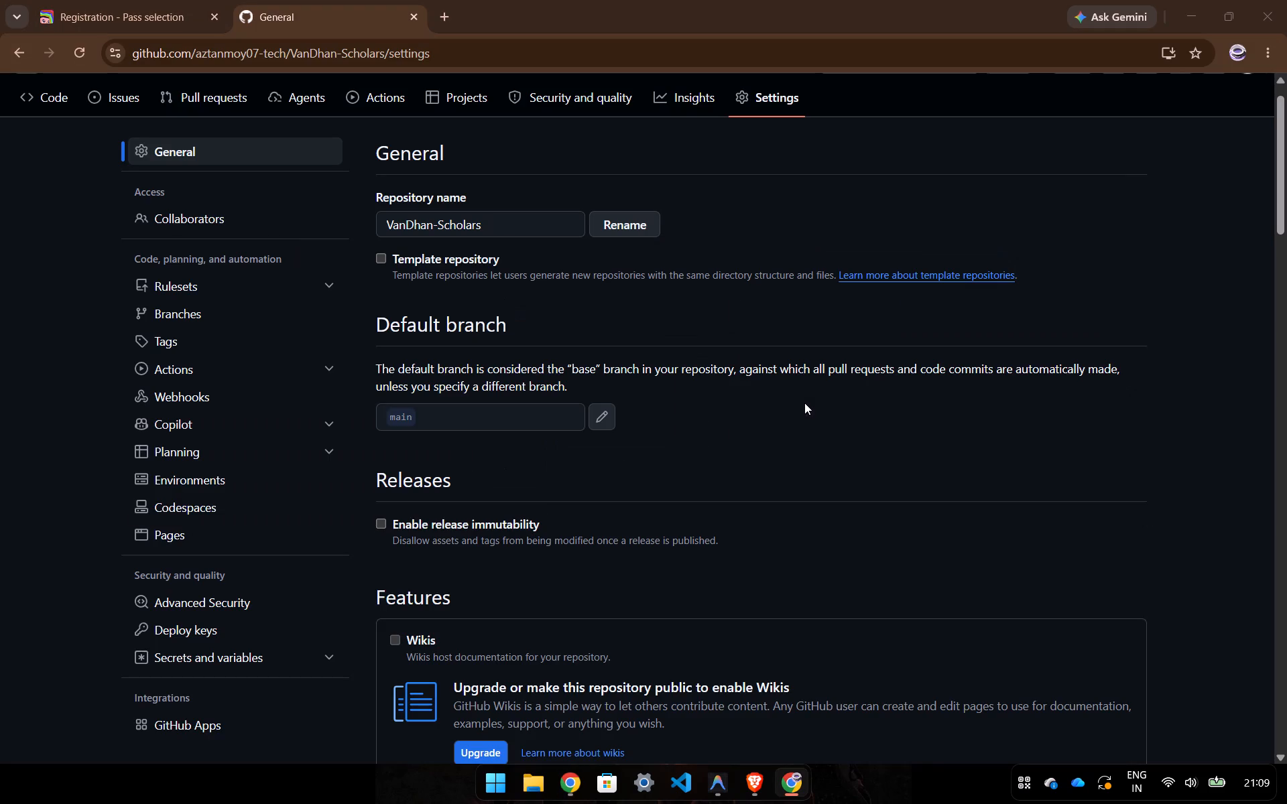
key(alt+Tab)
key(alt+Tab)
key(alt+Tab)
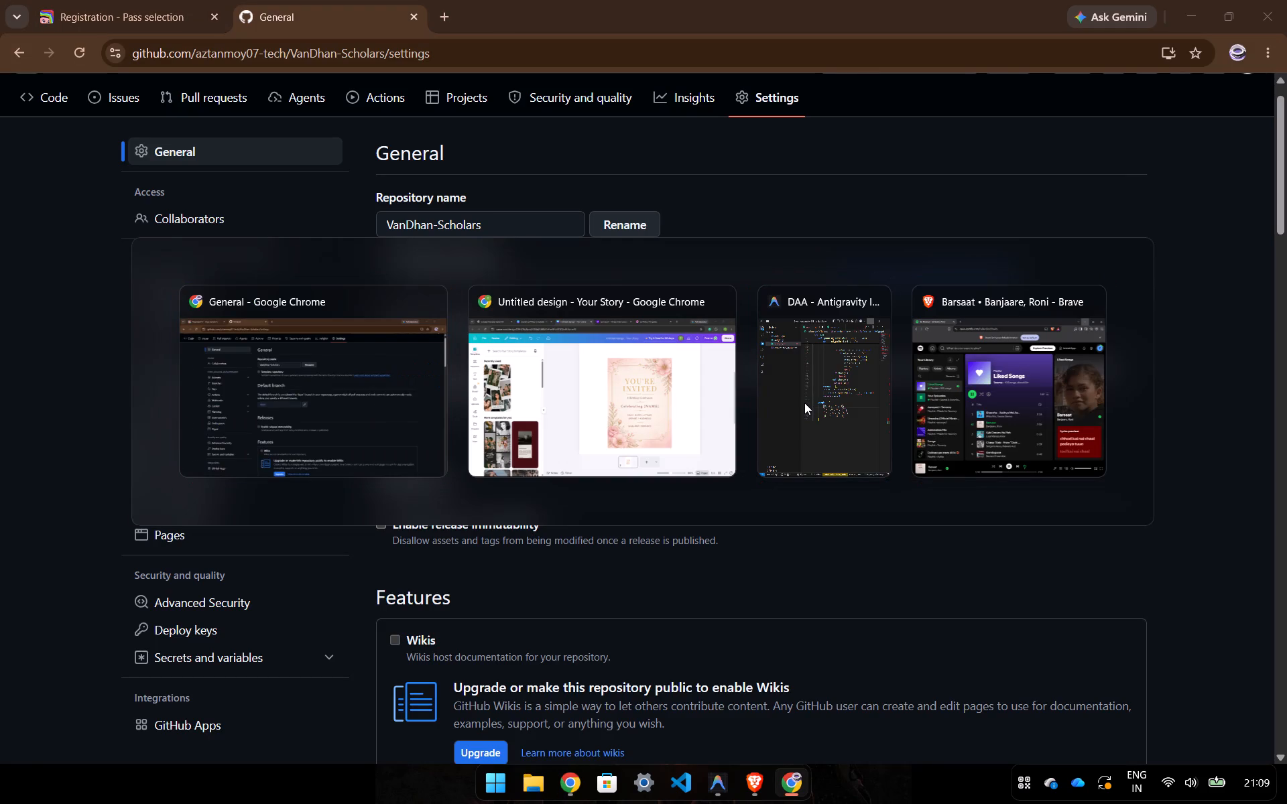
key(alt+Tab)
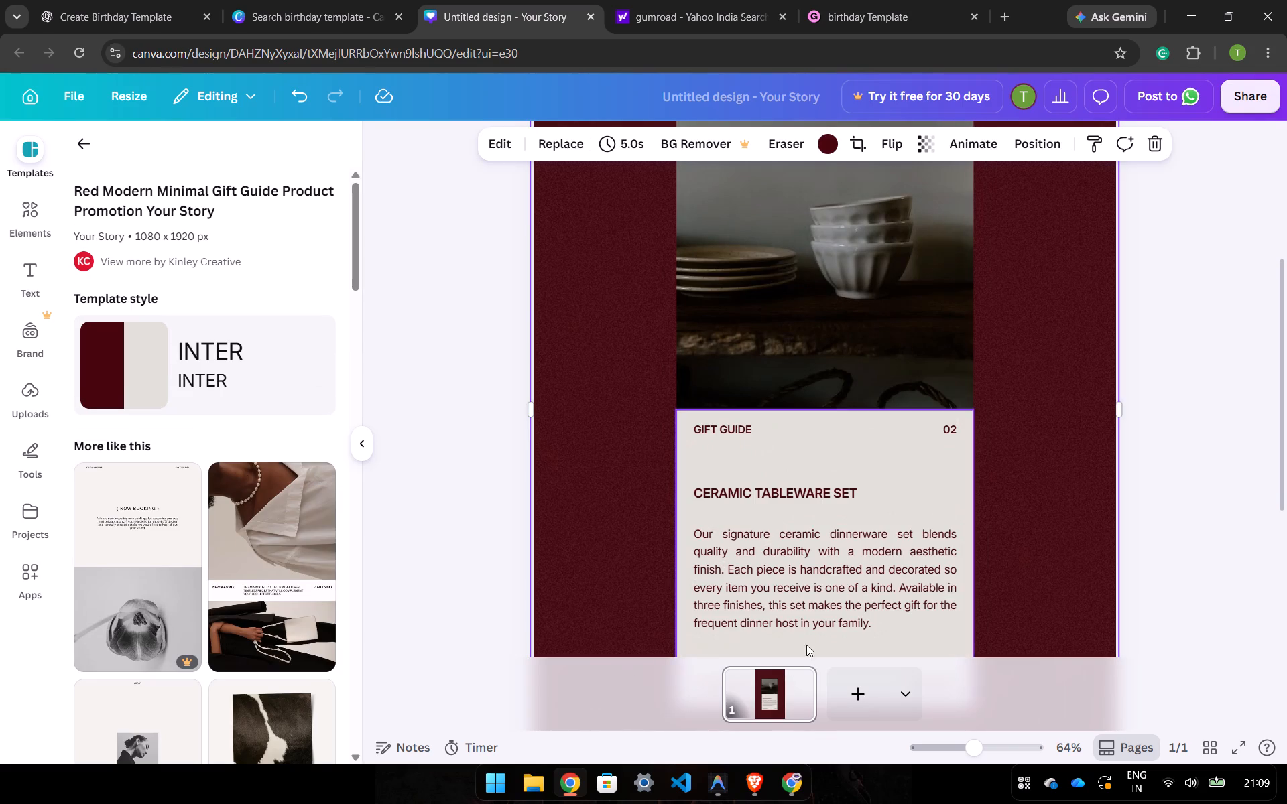
Delete the ceramic tableware photo and the beige panel behind the text from the gift guide template.
scroll(805, 312, up, 1)
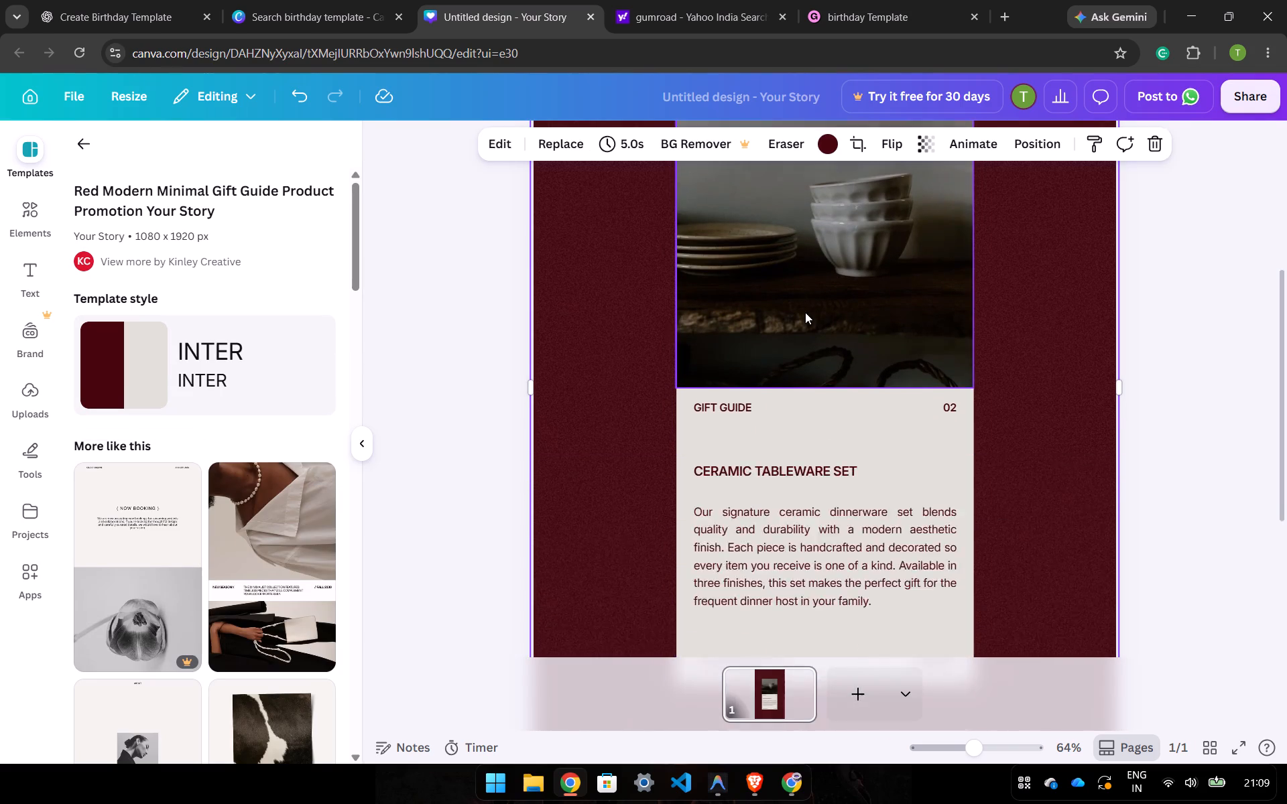
scroll(805, 312, up, 1)
click(805, 312)
right_click(805, 312)
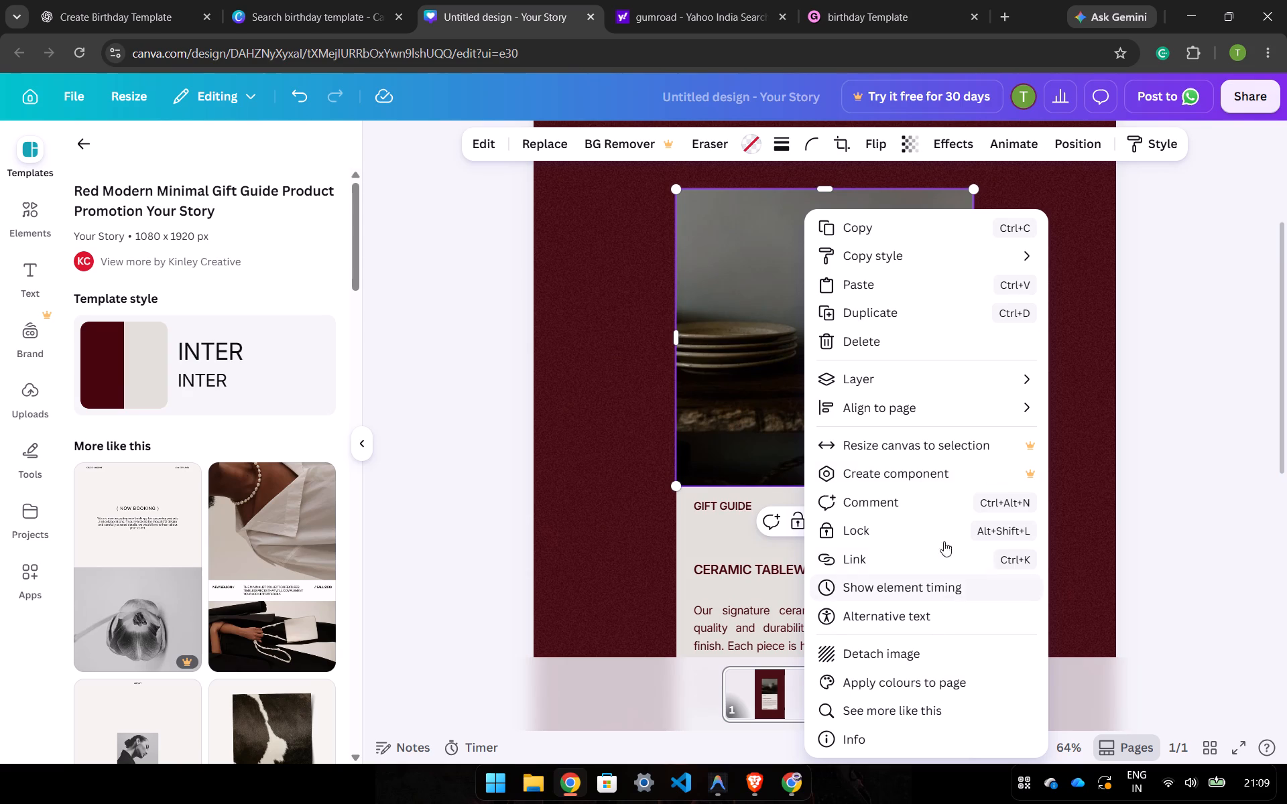
click(945, 338)
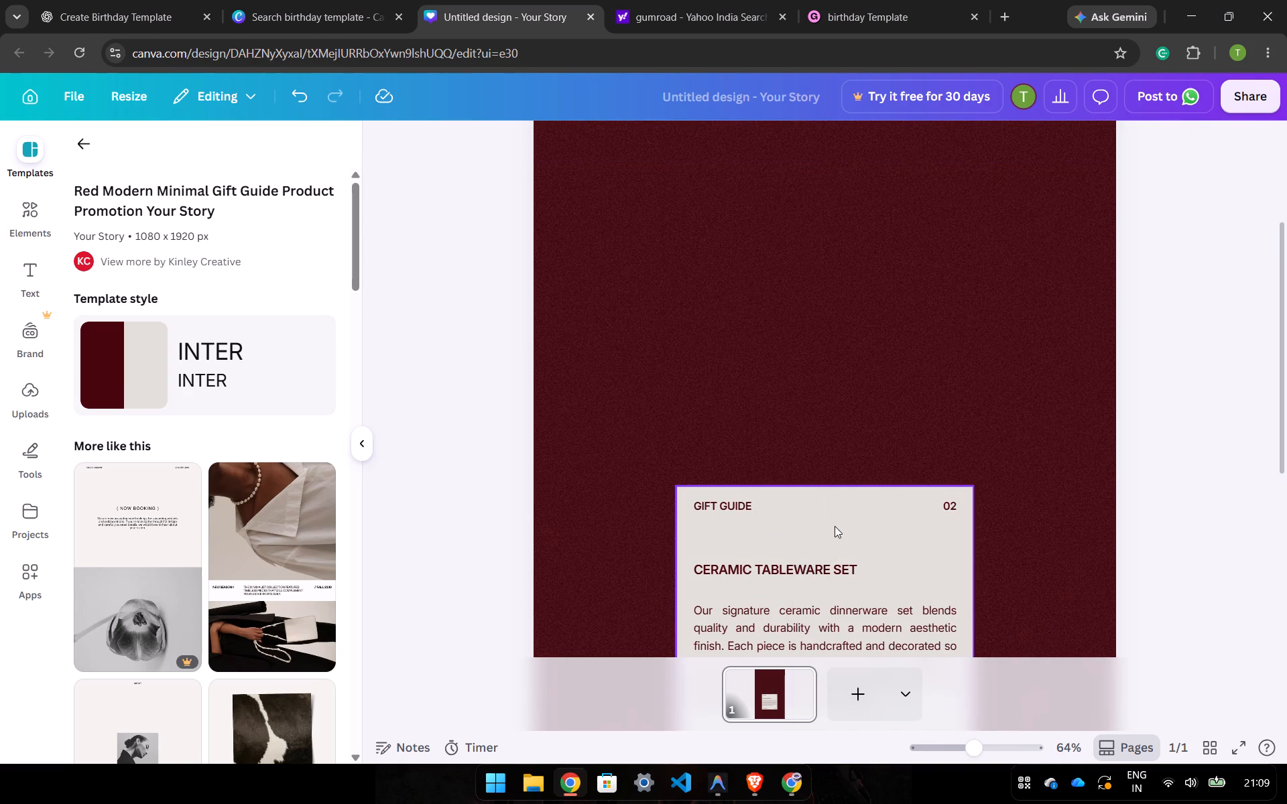
right_click(835, 526)
click(931, 414)
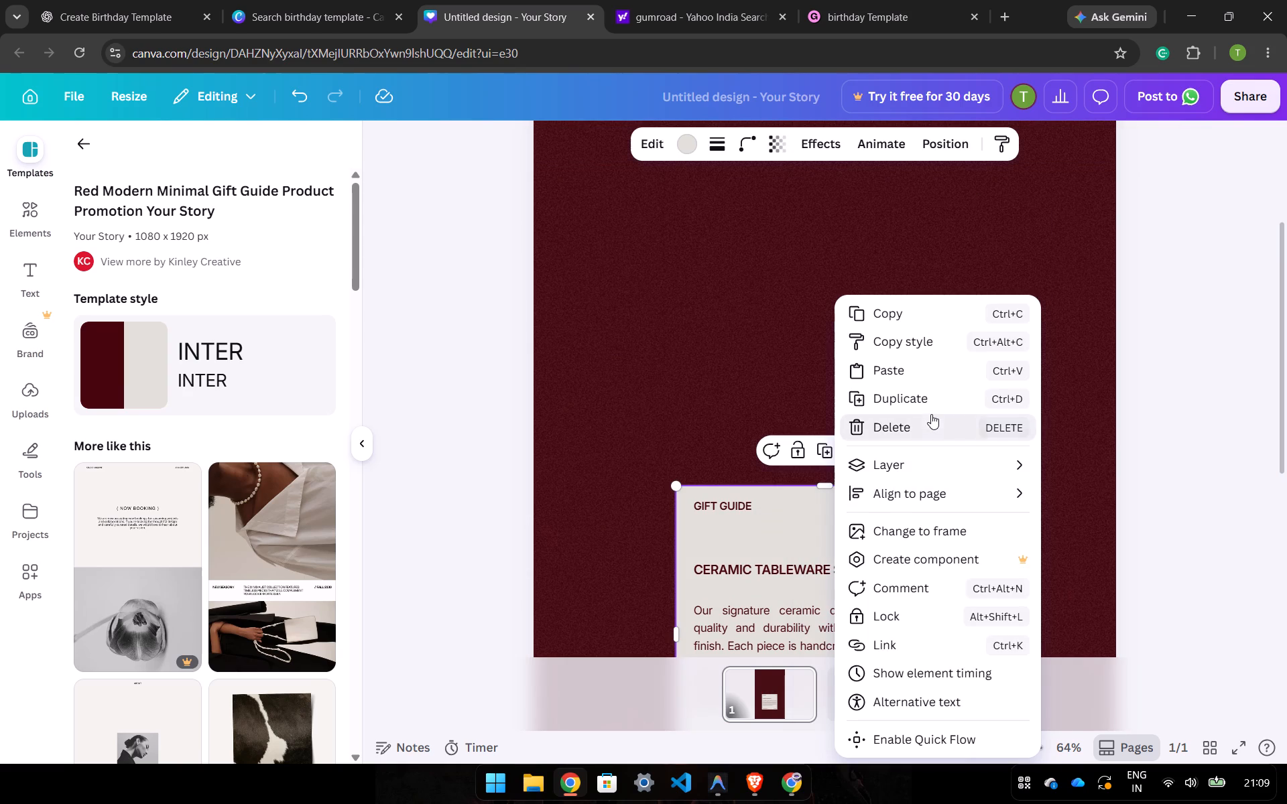
Paste the birthday invitation image onto the dark red page and place it near the middle.
key(ctrl+v)
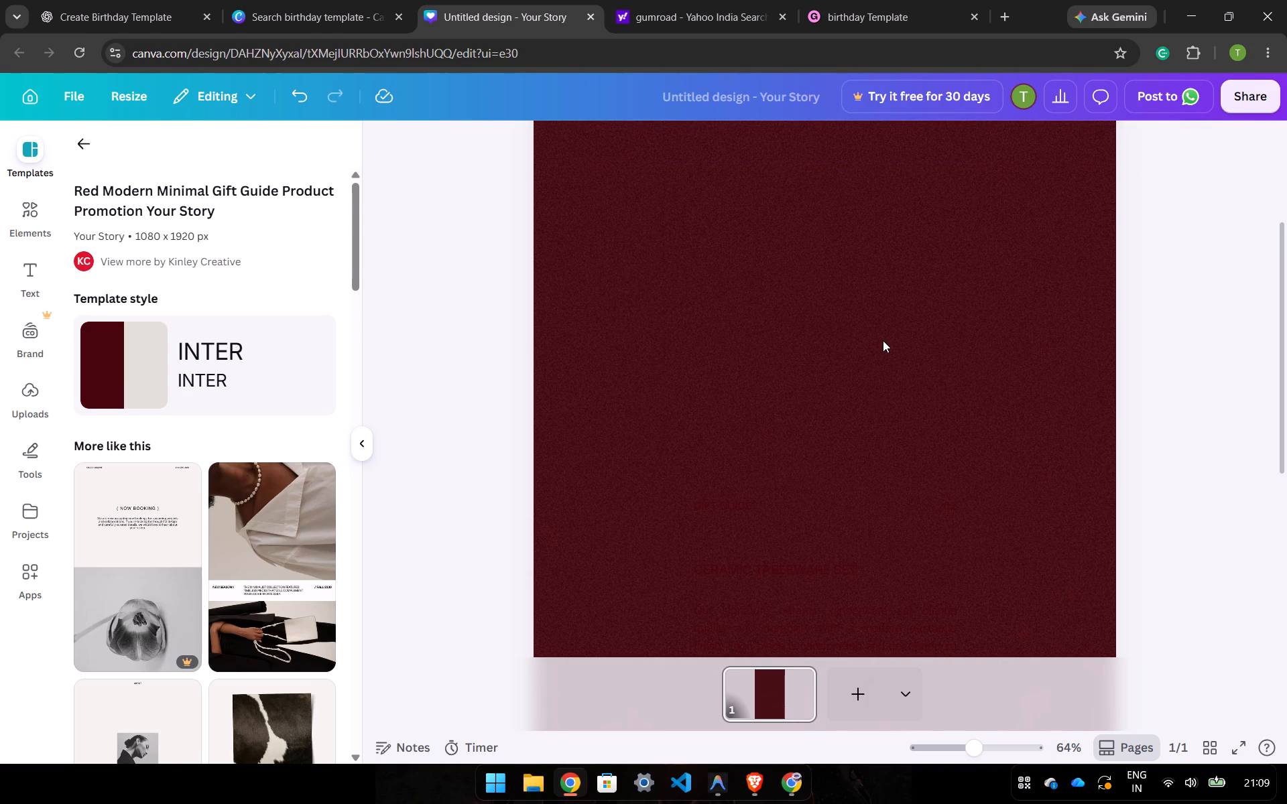
drag(831, 352, 827, 293)
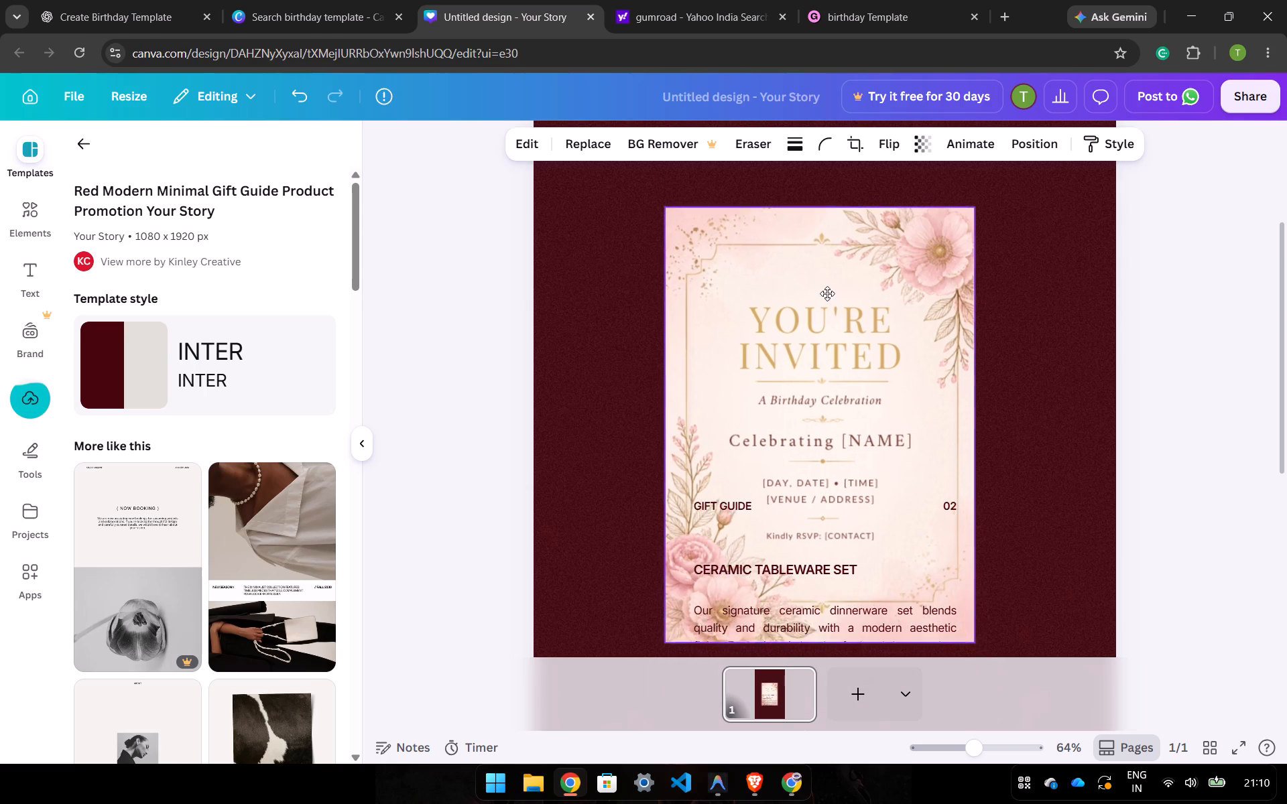
drag(827, 293, 823, 269)
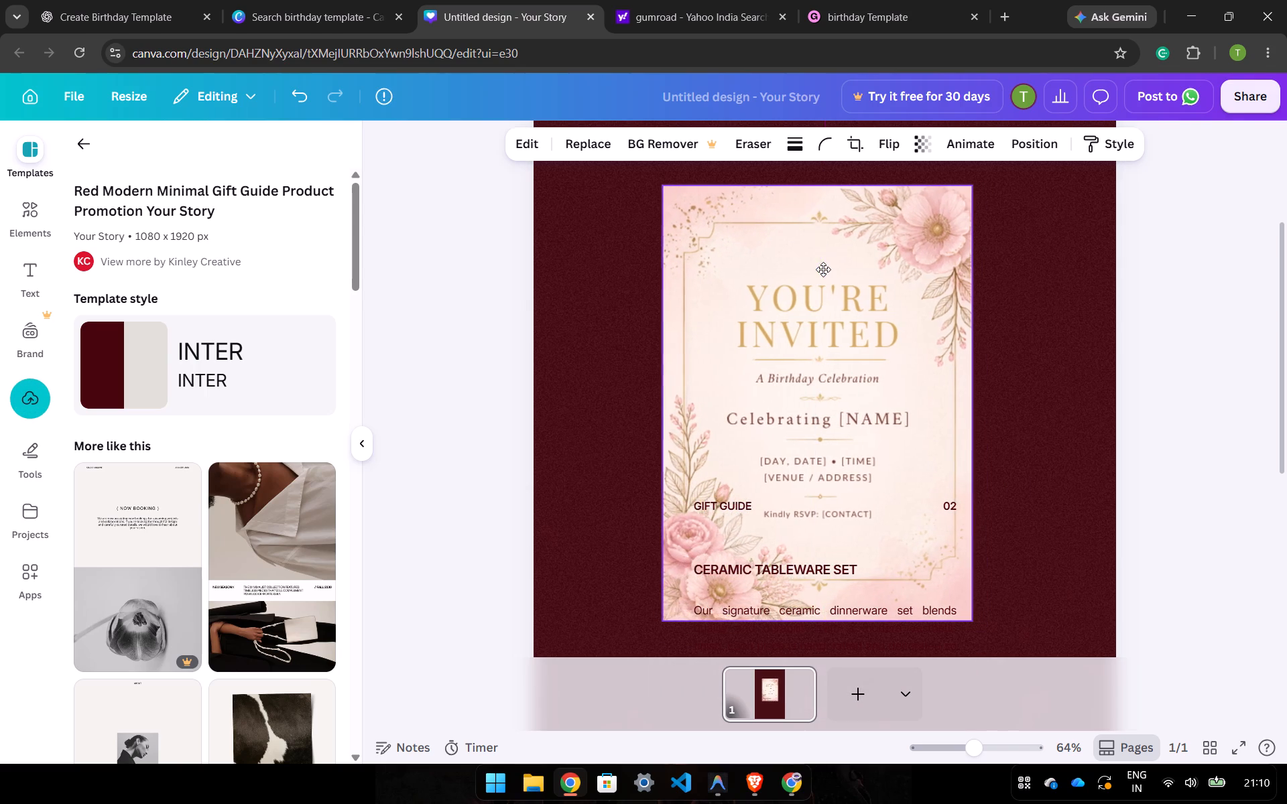
drag(823, 269, 841, 267)
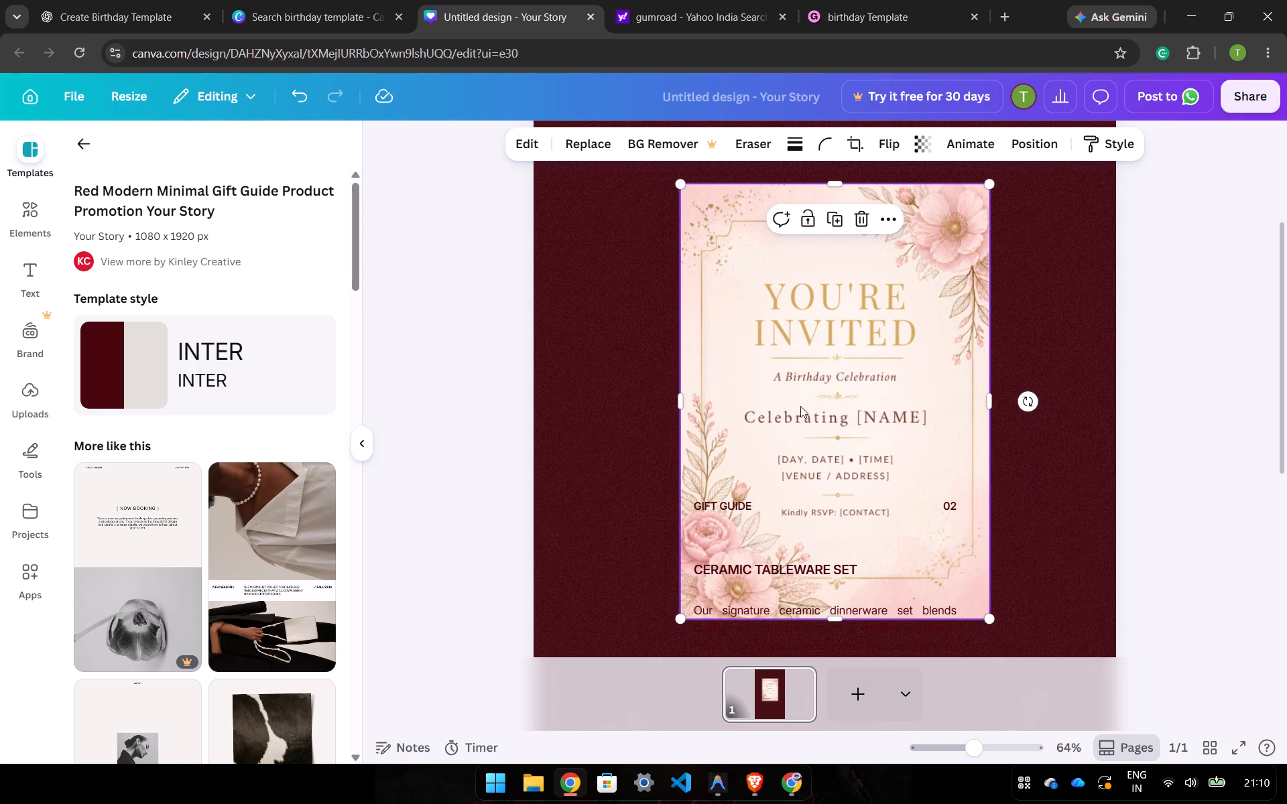
Delete the leftover template texts: "GIFT GUIDE", "CERAMIC TABLEWARE SET", the dinnerware description paragraph and "02".
click(728, 503)
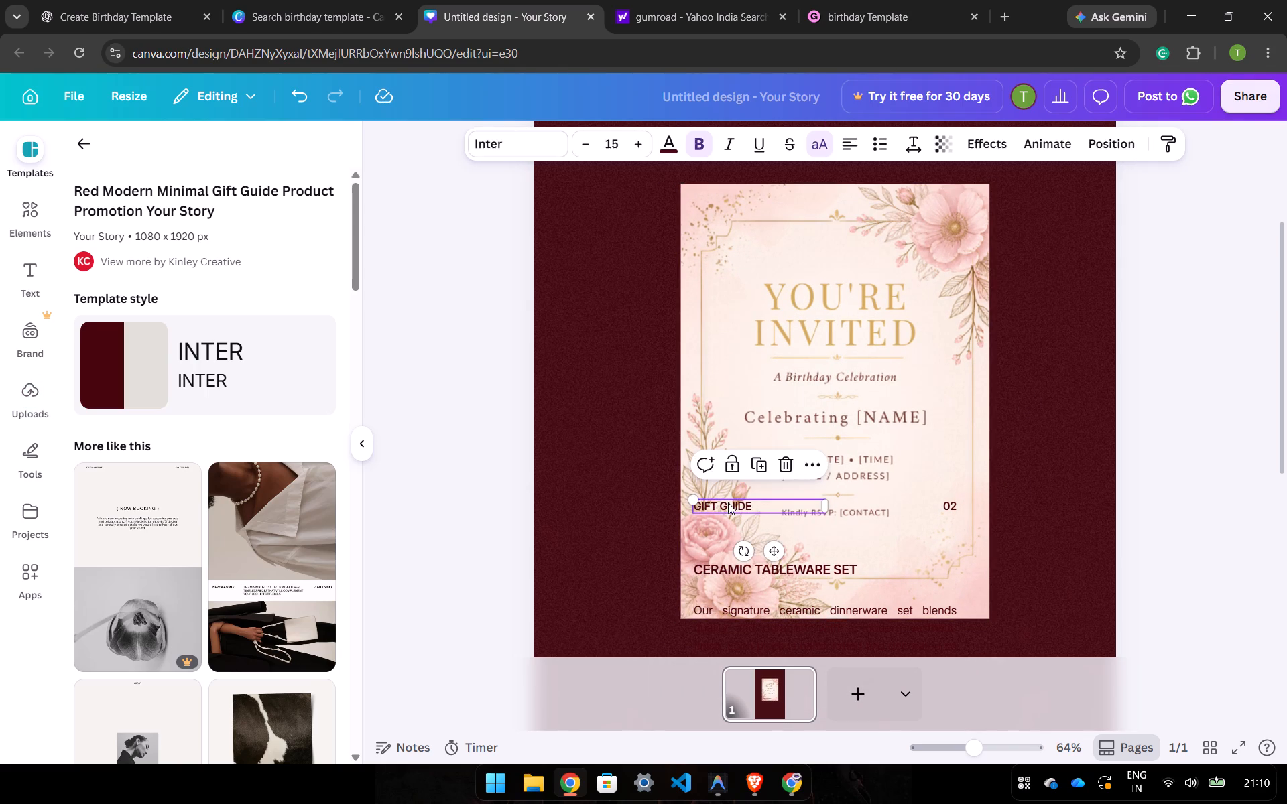
click(785, 464)
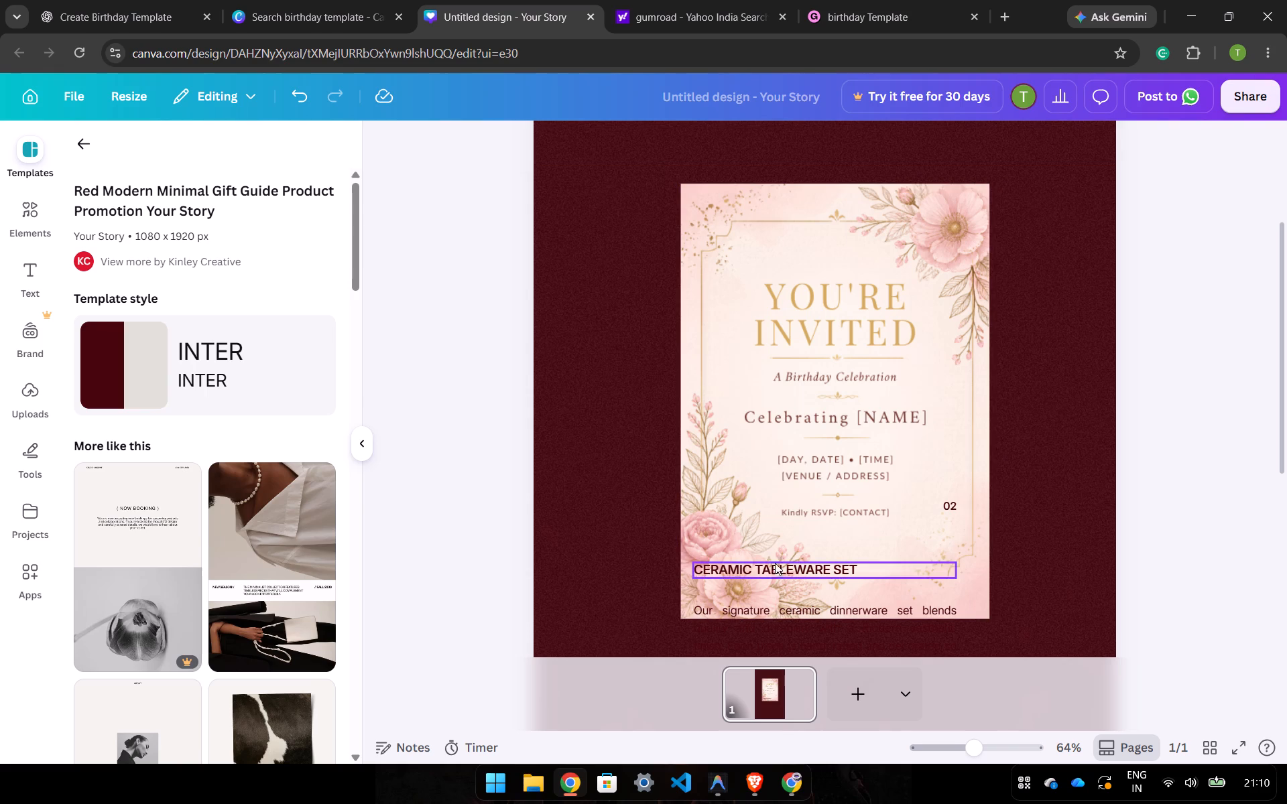
click(767, 569)
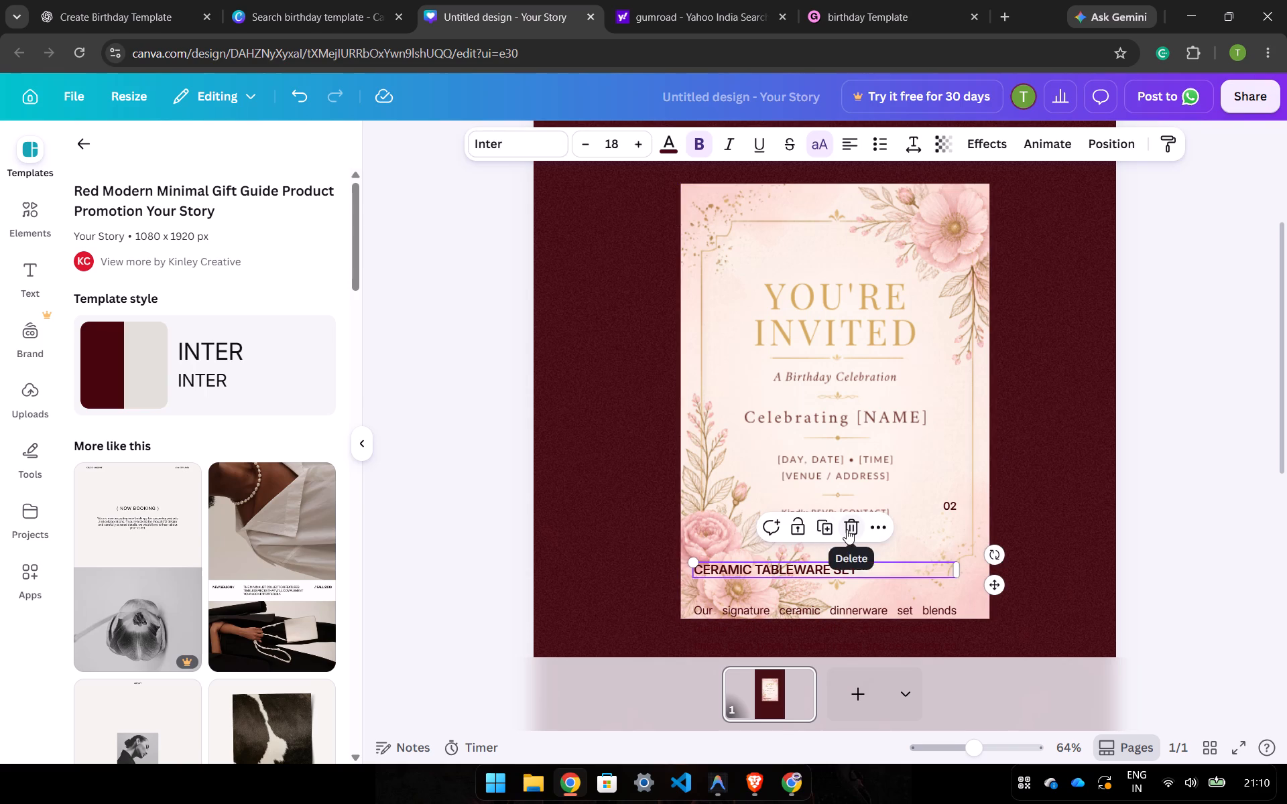
click(847, 529)
click(831, 614)
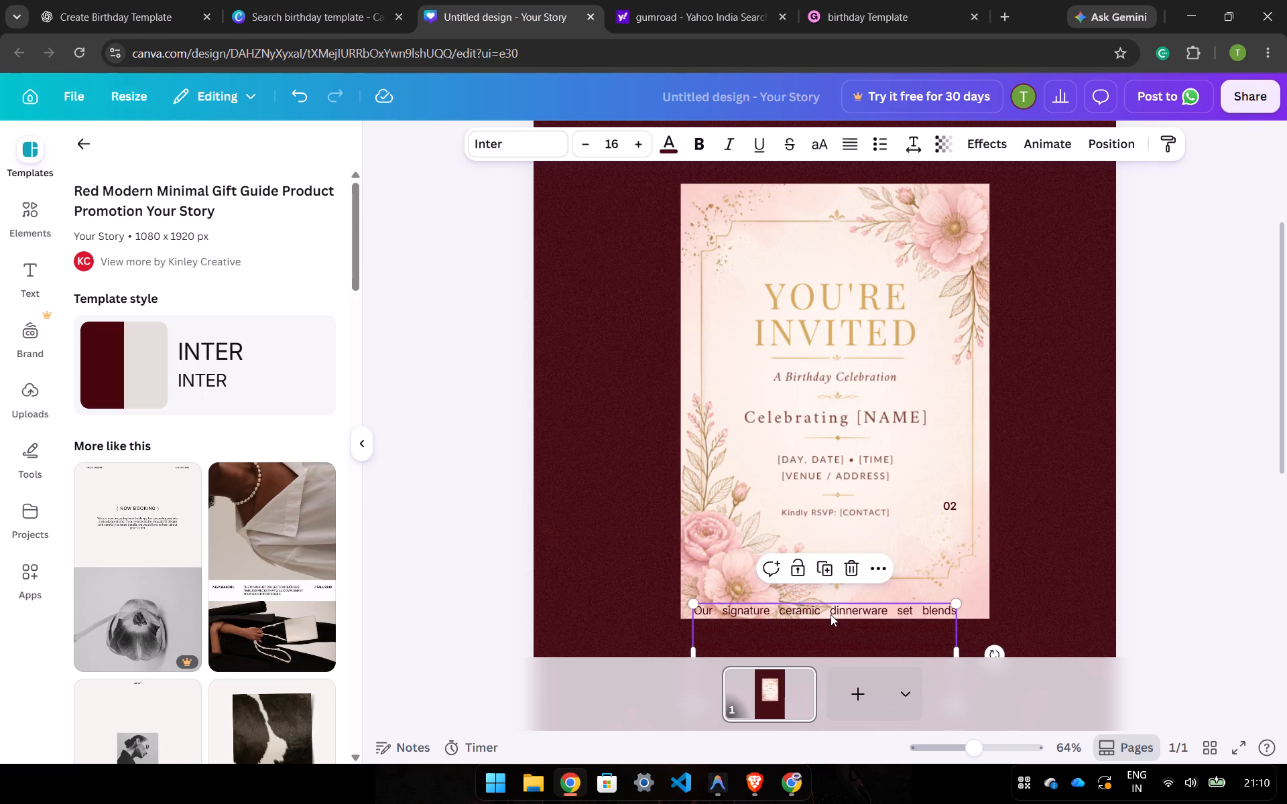
click(849, 567)
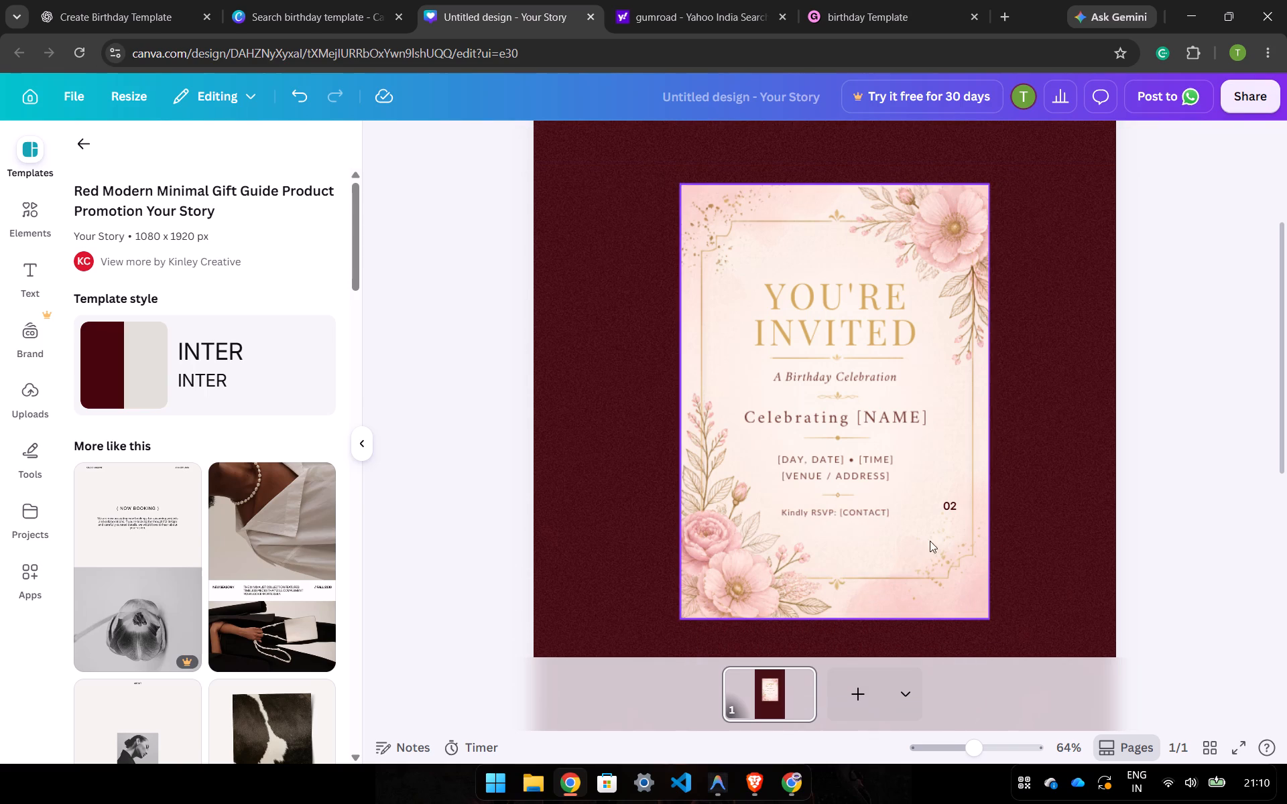
click(947, 509)
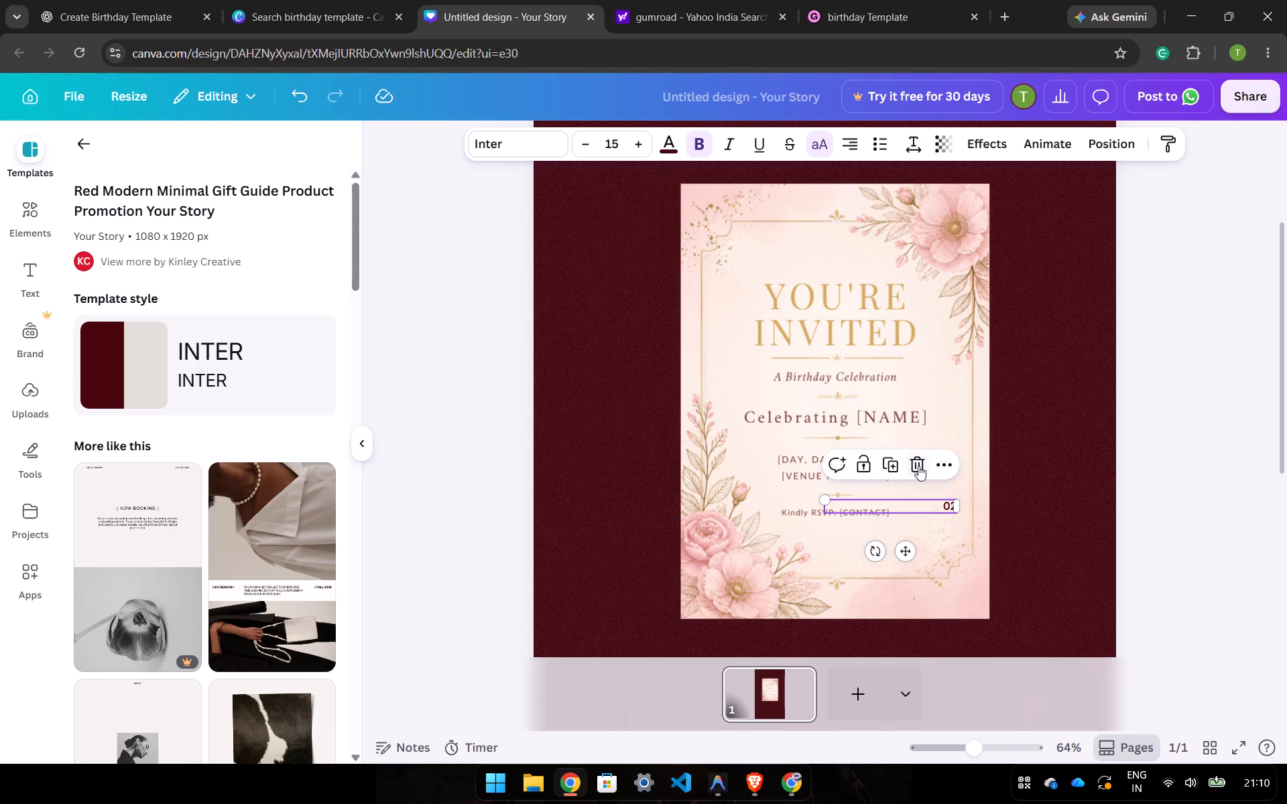
click(915, 464)
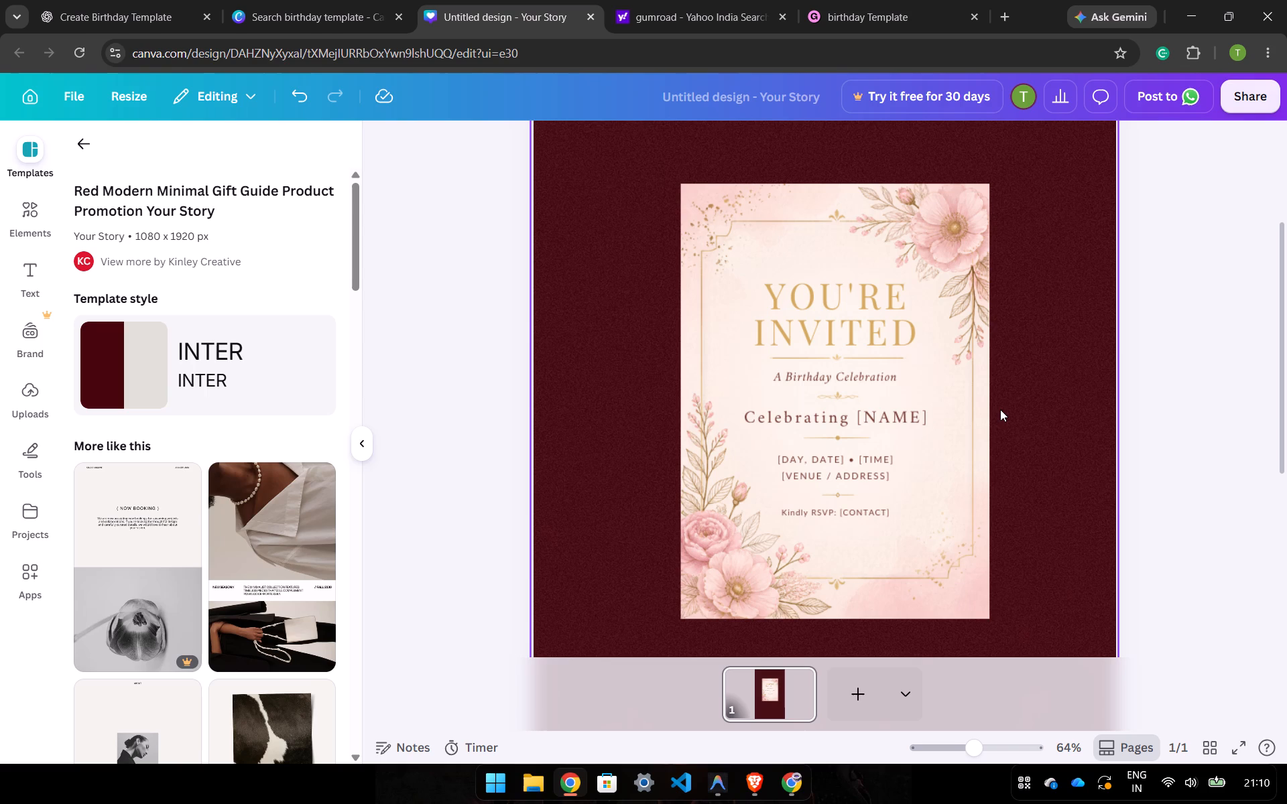
Move the invitation image slightly higher and centre it horizontally on the dark red background.
scroll(1060, 400, up, 7)
scroll(1060, 400, down, 1)
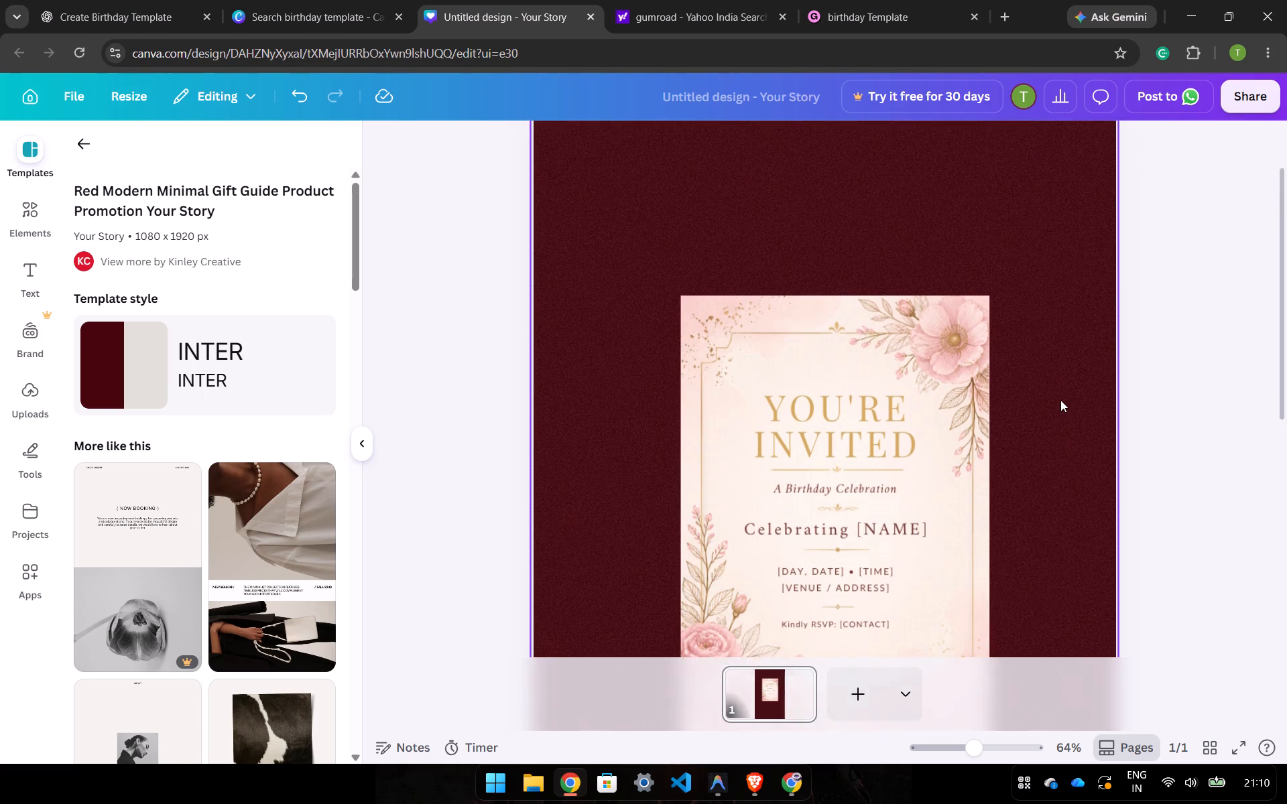
scroll(1060, 400, down, 1)
drag(900, 416, 892, 347)
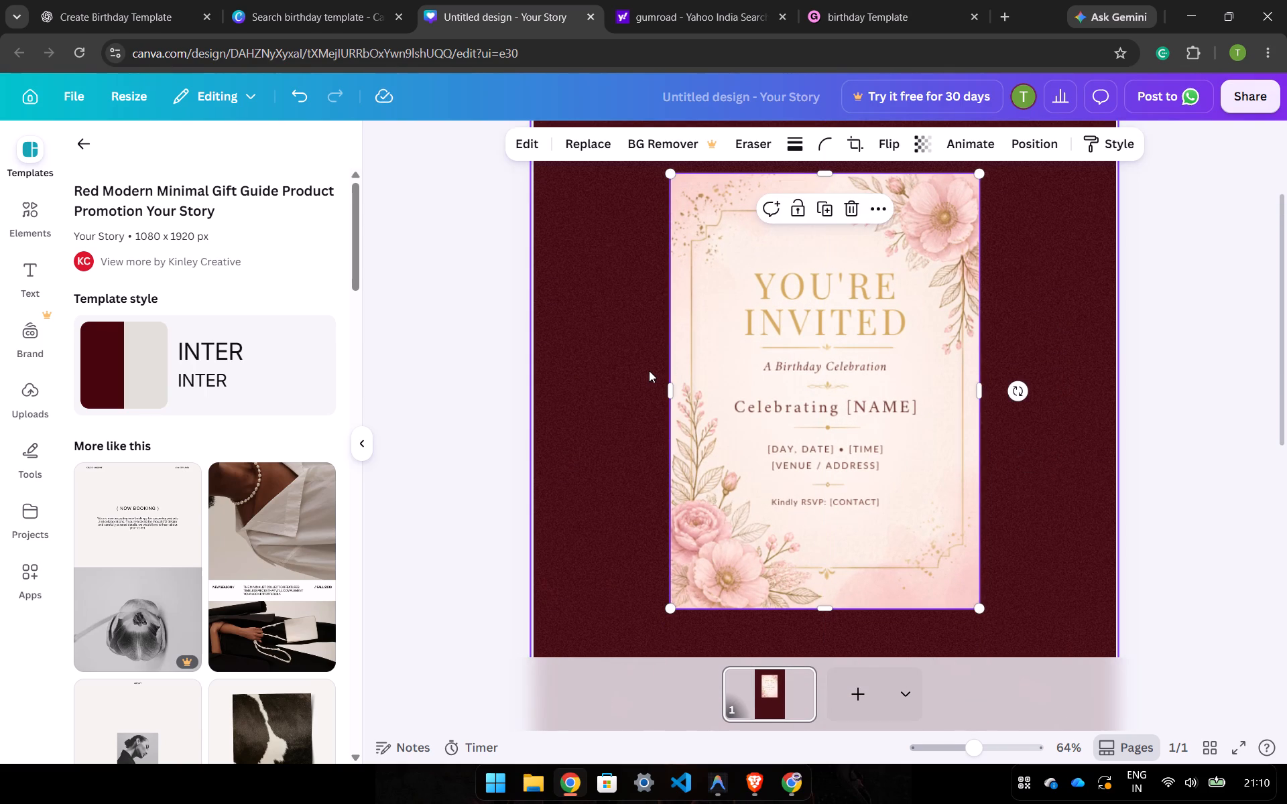
click(607, 387)
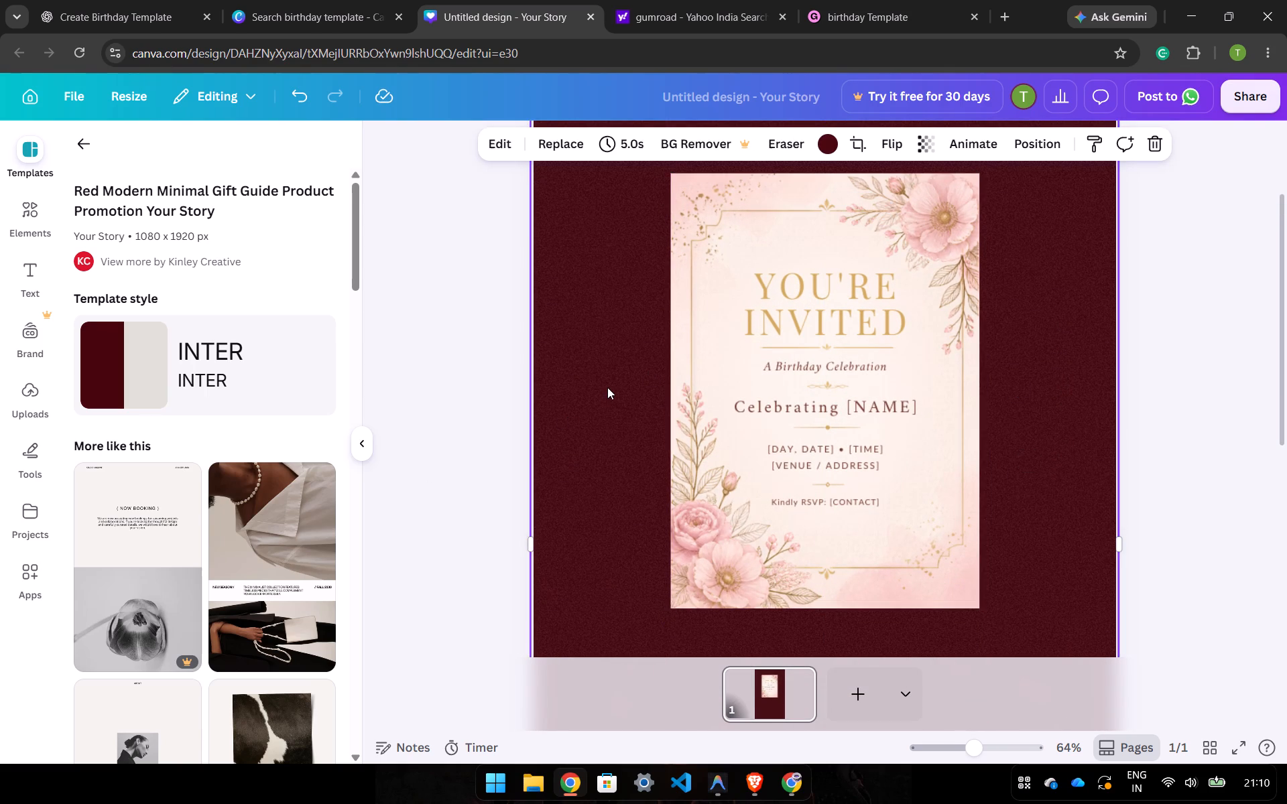
Add the pink ribbon bow from the featured graphics to the invitation page.
click(27, 224)
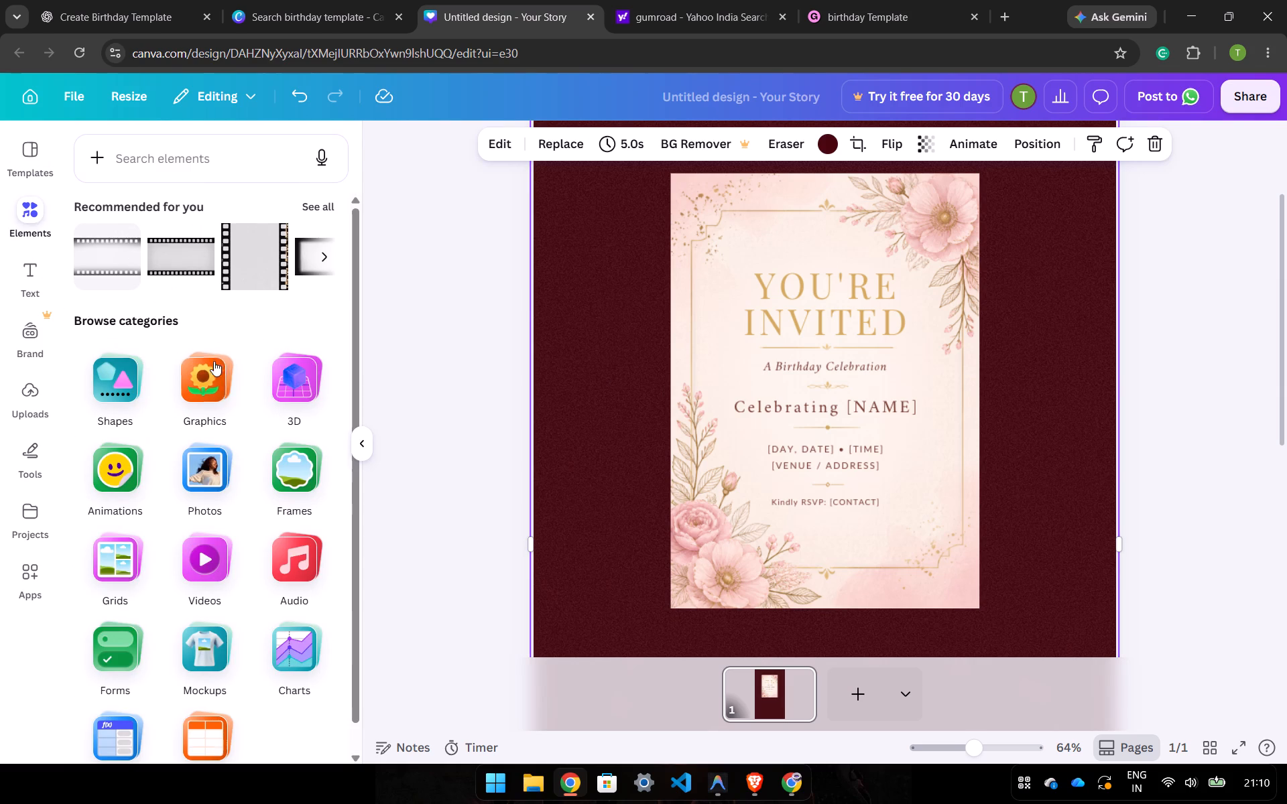
click(208, 383)
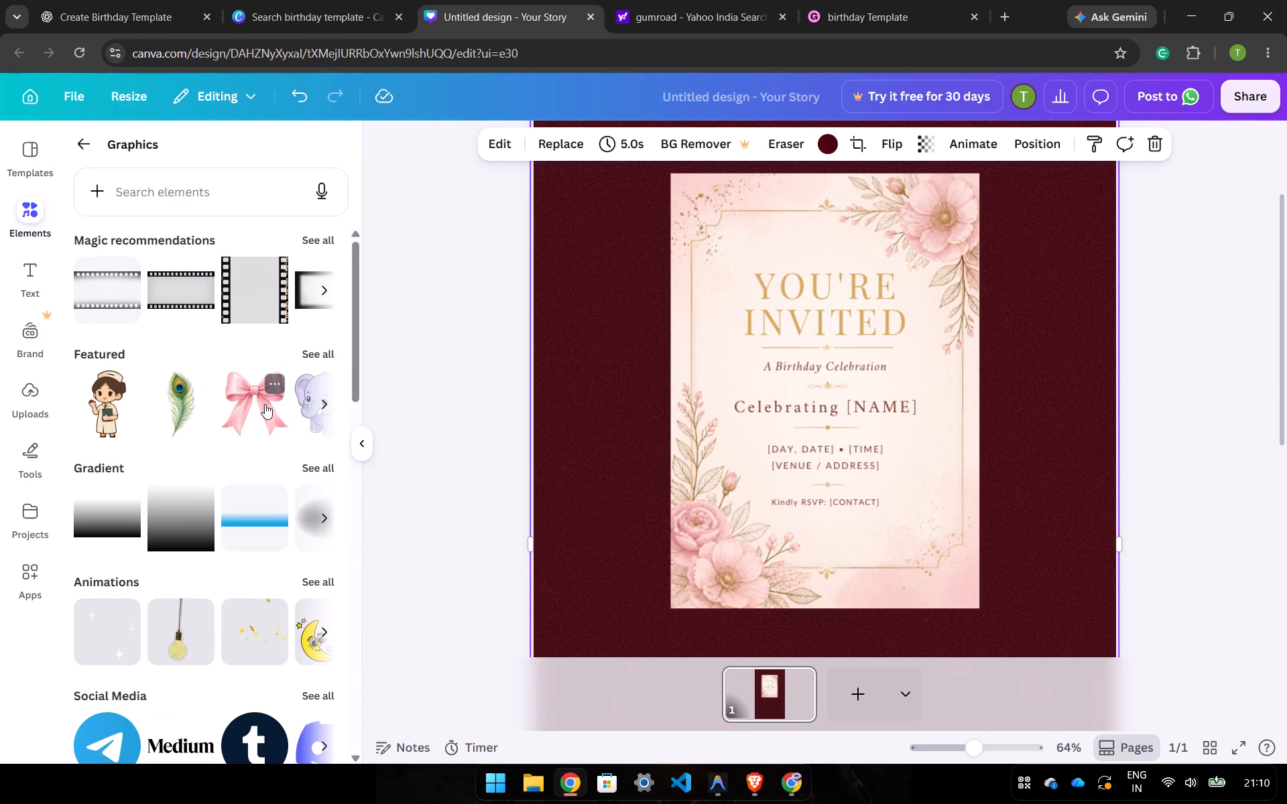
click(265, 404)
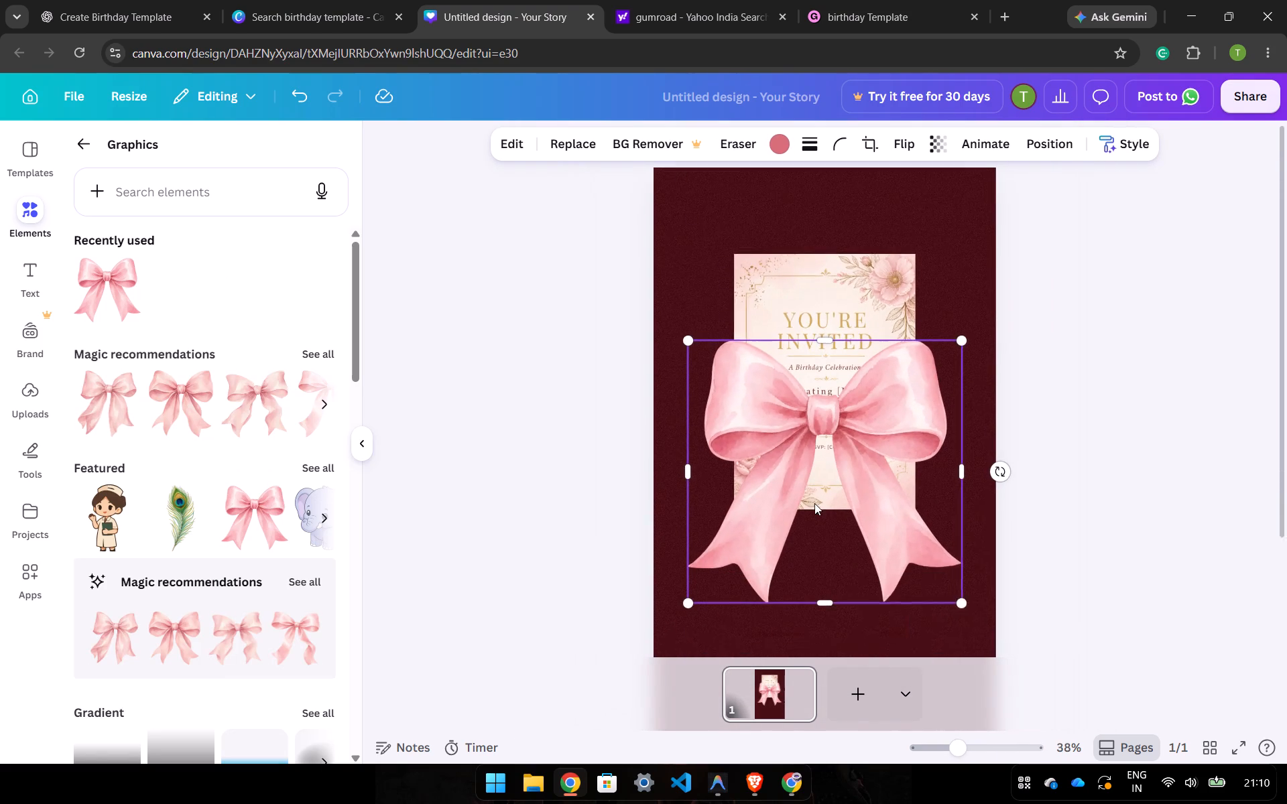
click(816, 456)
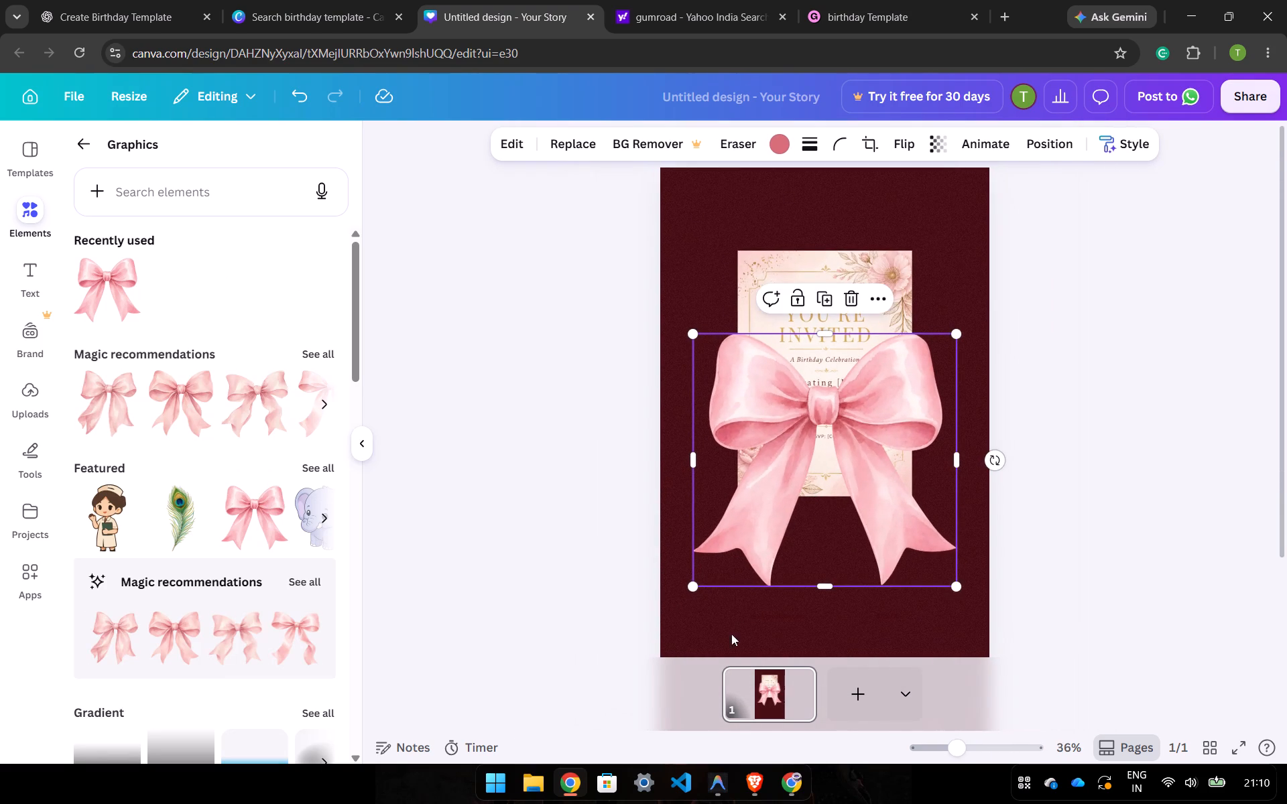
Shrink the pink bow to a small ornament and place it over the invitation image's upper-left corner.
click(693, 583)
drag(693, 586, 831, 360)
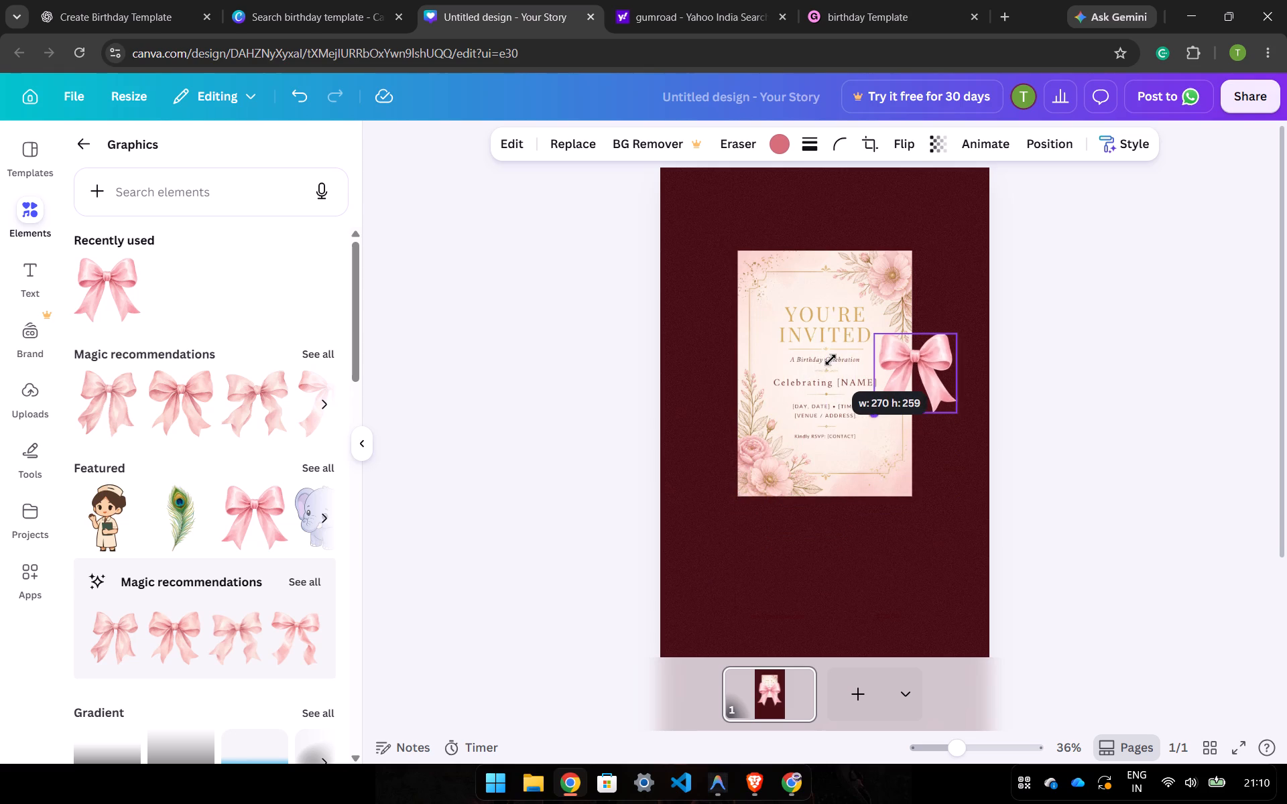
drag(831, 360, 855, 346)
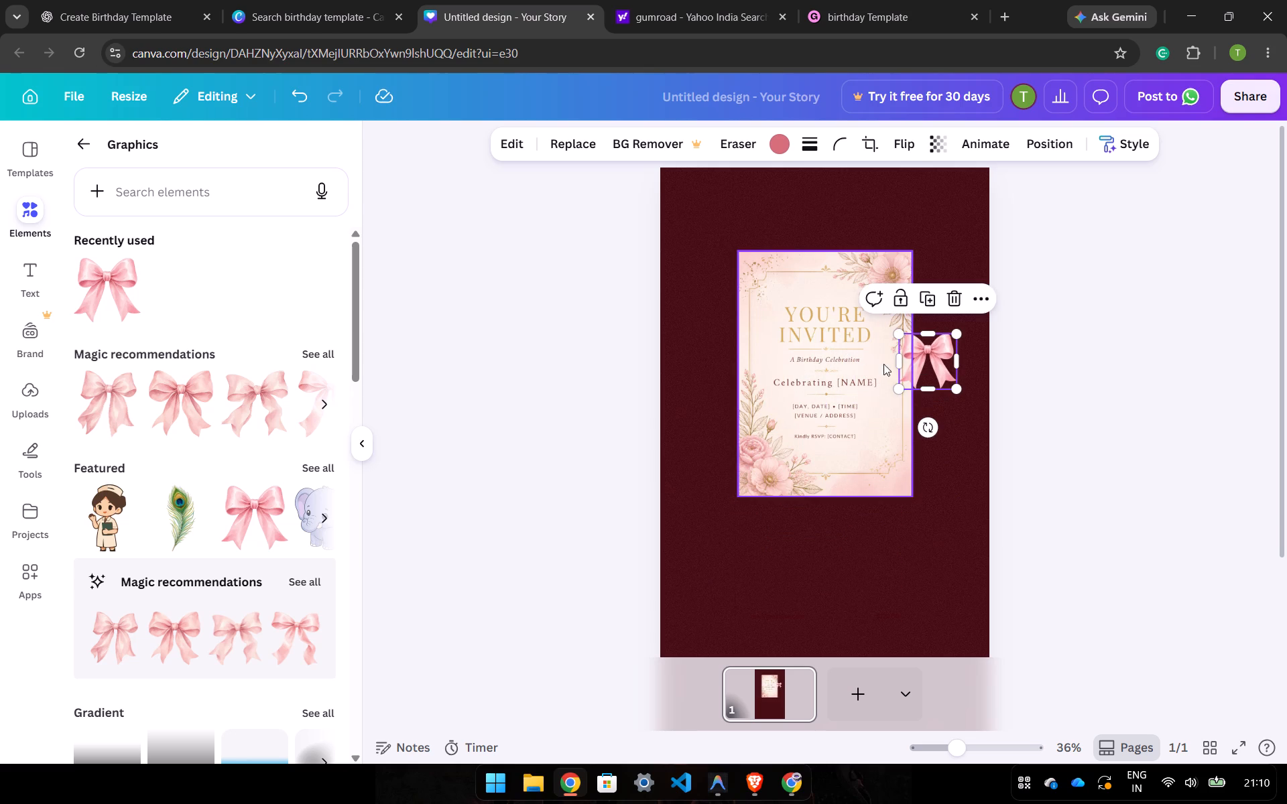
drag(937, 347, 743, 234)
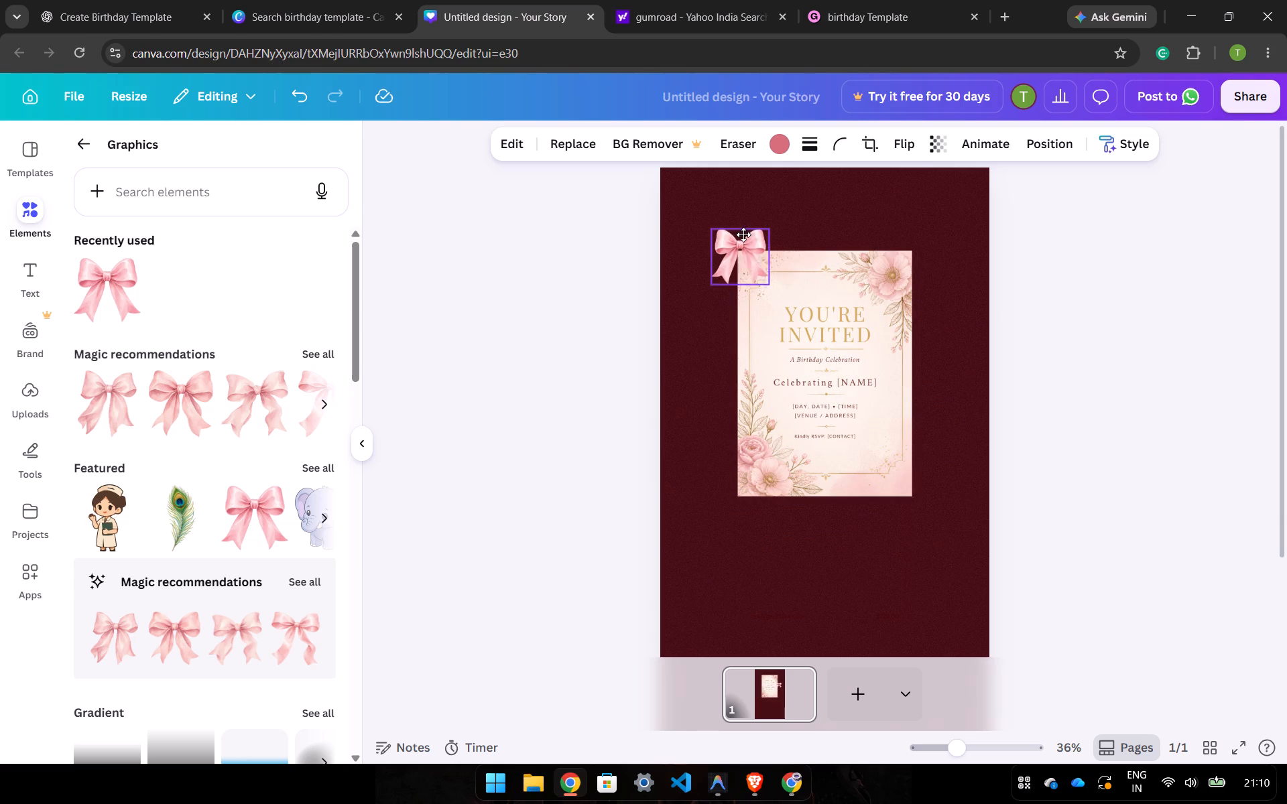
drag(743, 234, 747, 245)
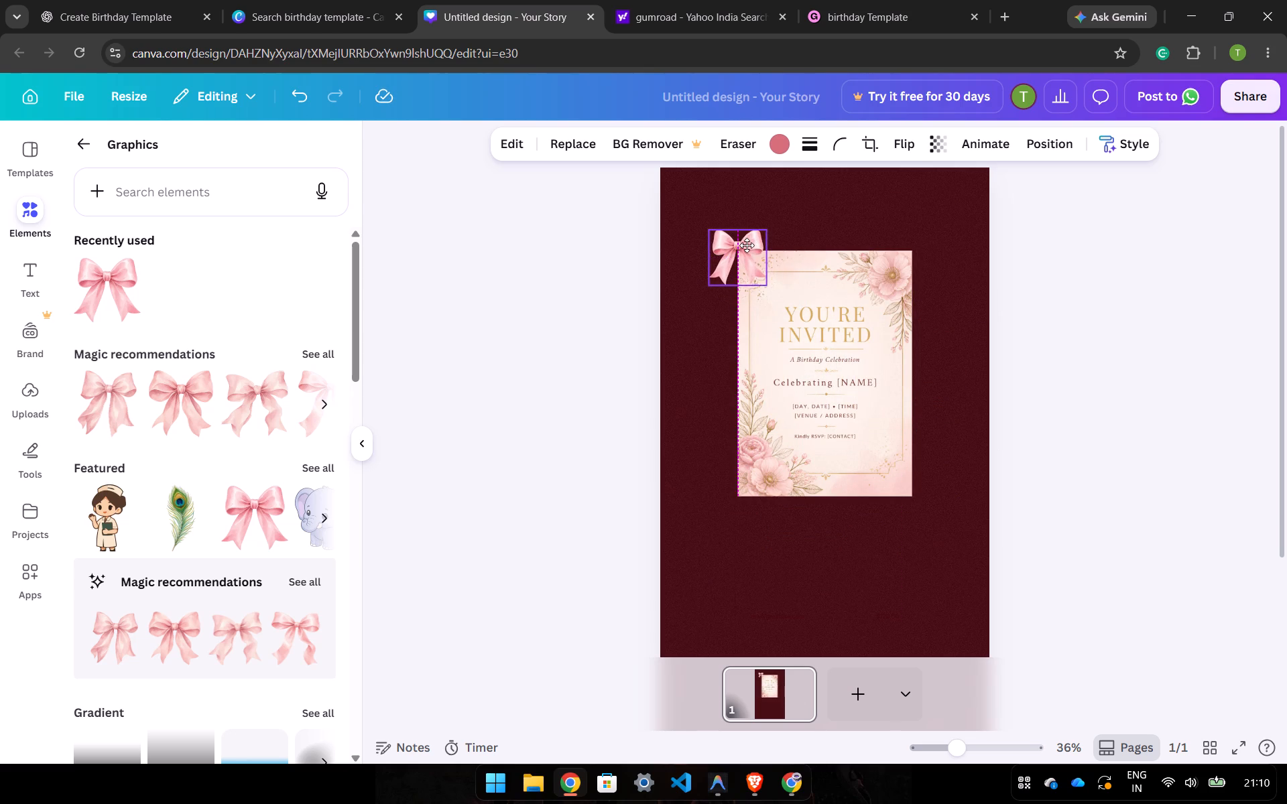
drag(747, 245, 747, 247)
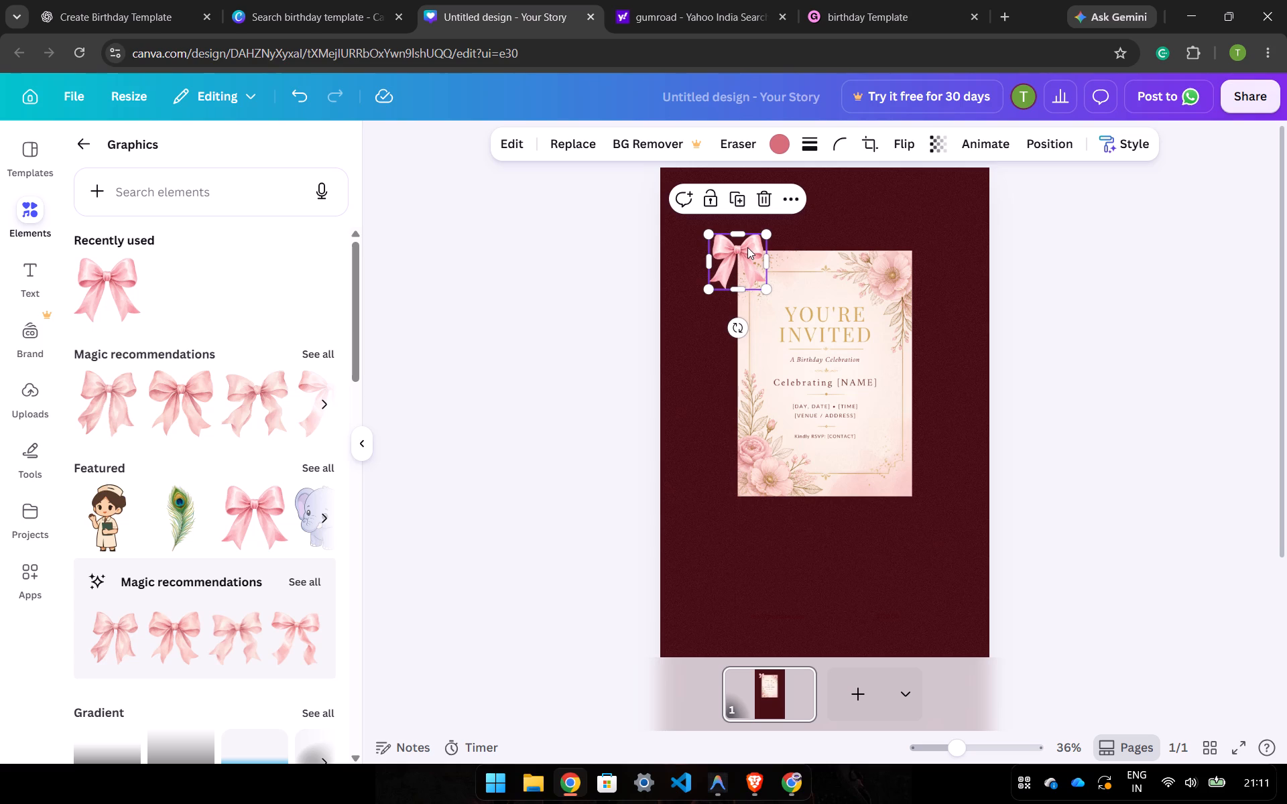
Browse the graphics library, including the Magic recommendations and Gradient collections, for further decorations for the invitation.
scroll(167, 614, down, 4)
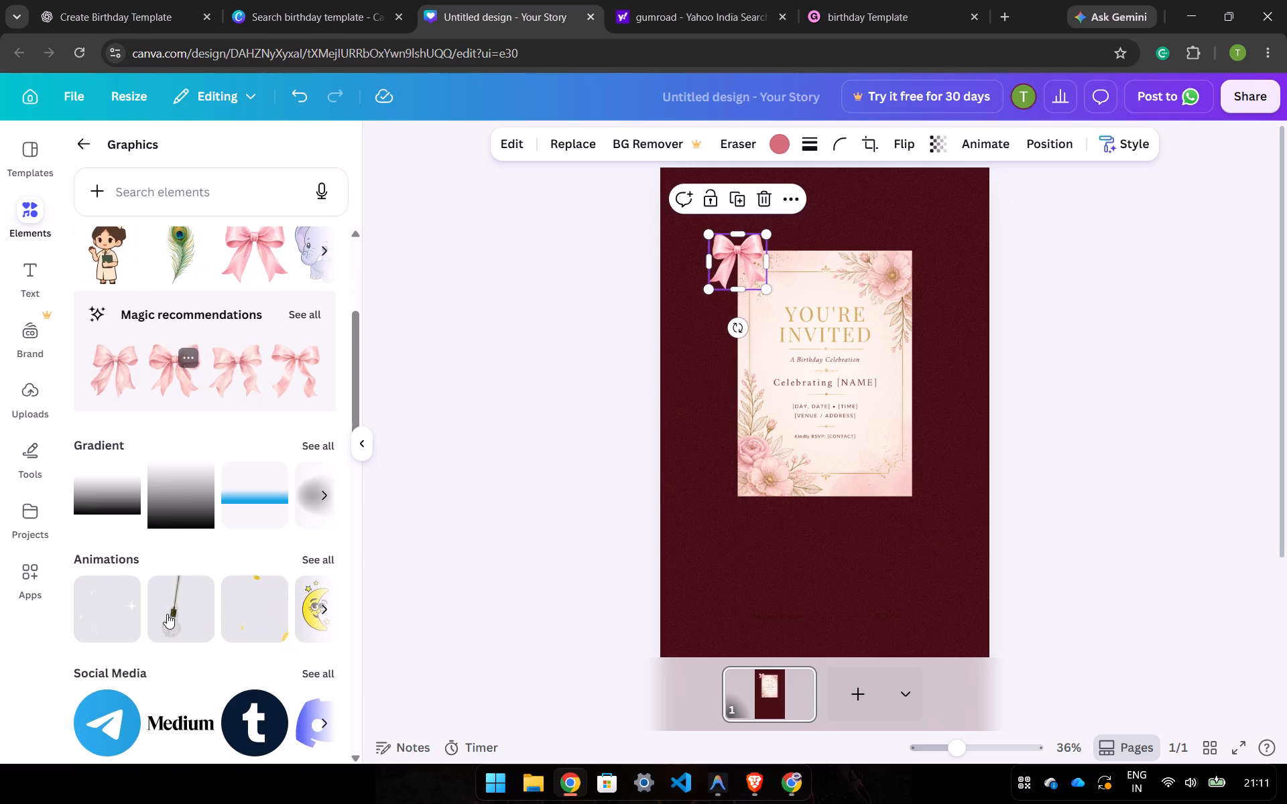
scroll(167, 614, down, 5)
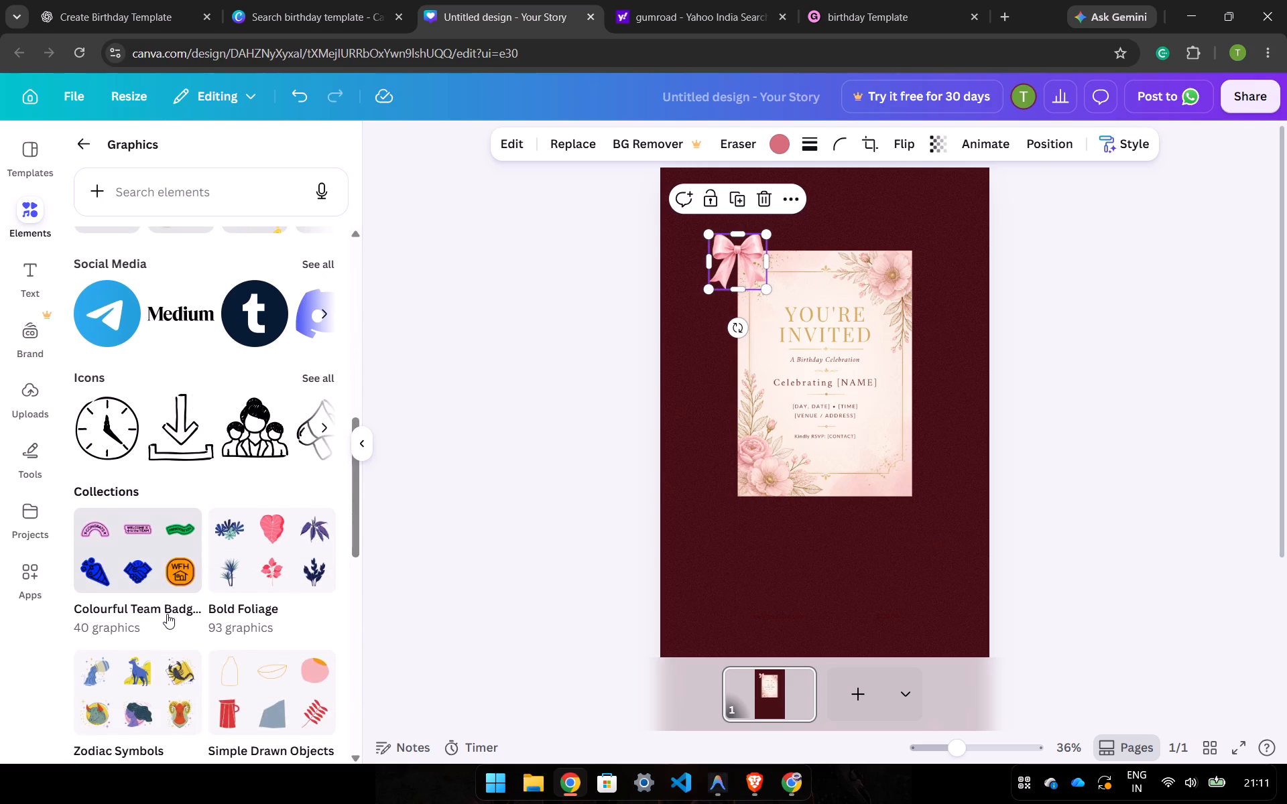
scroll(167, 614, up, 6)
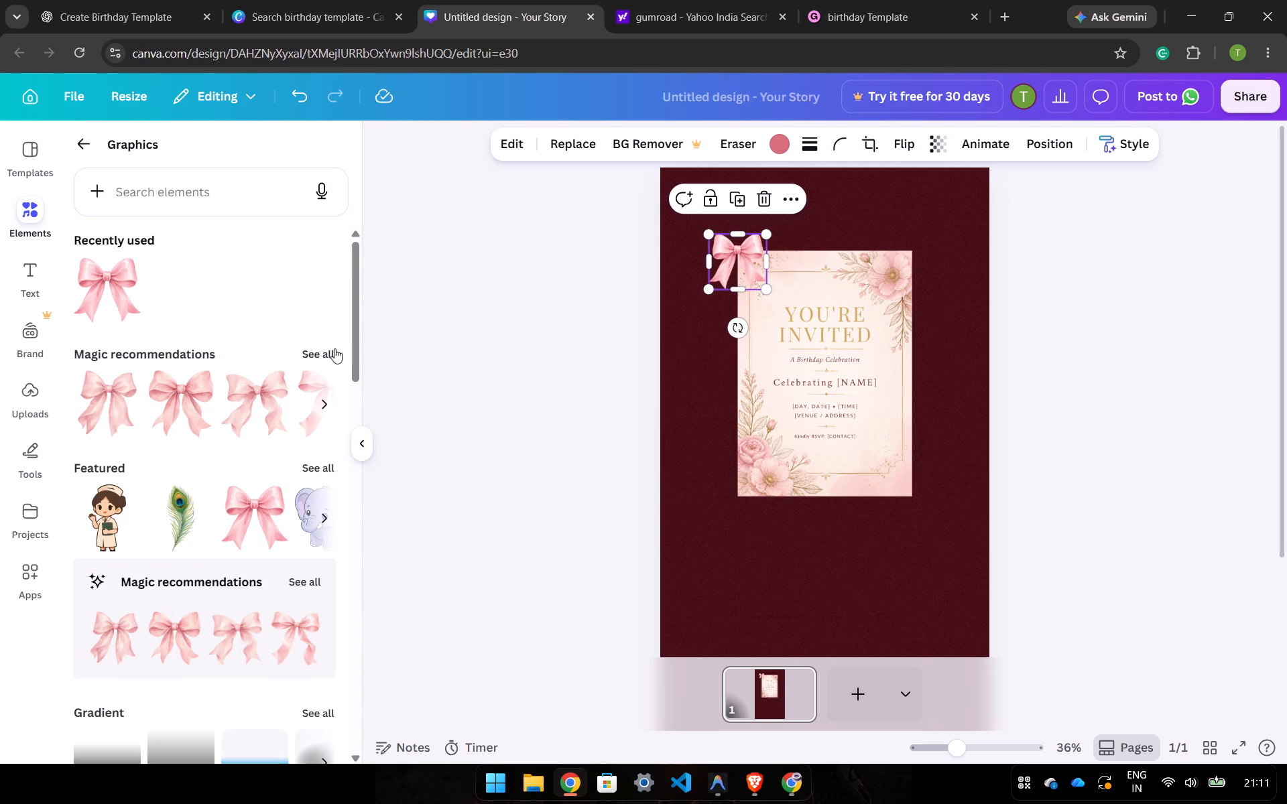
click(330, 349)
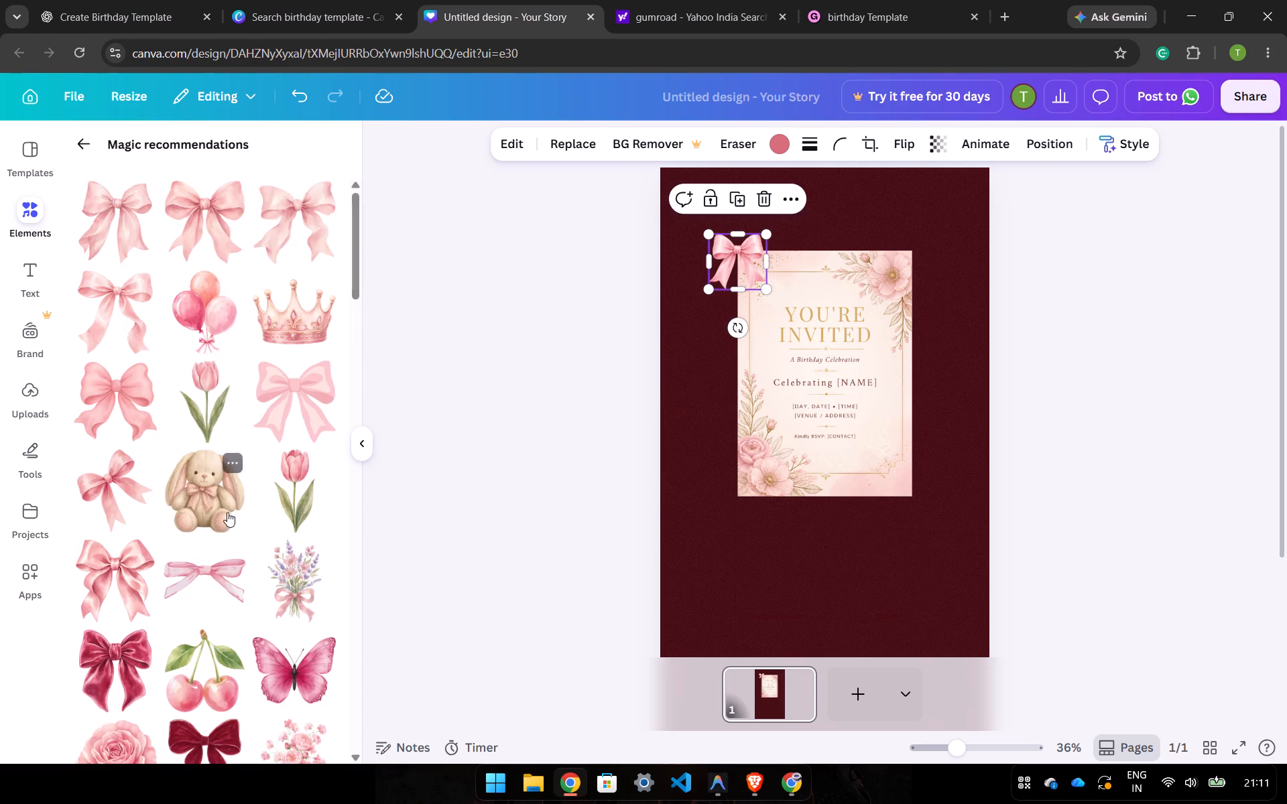
scroll(217, 517, down, 6)
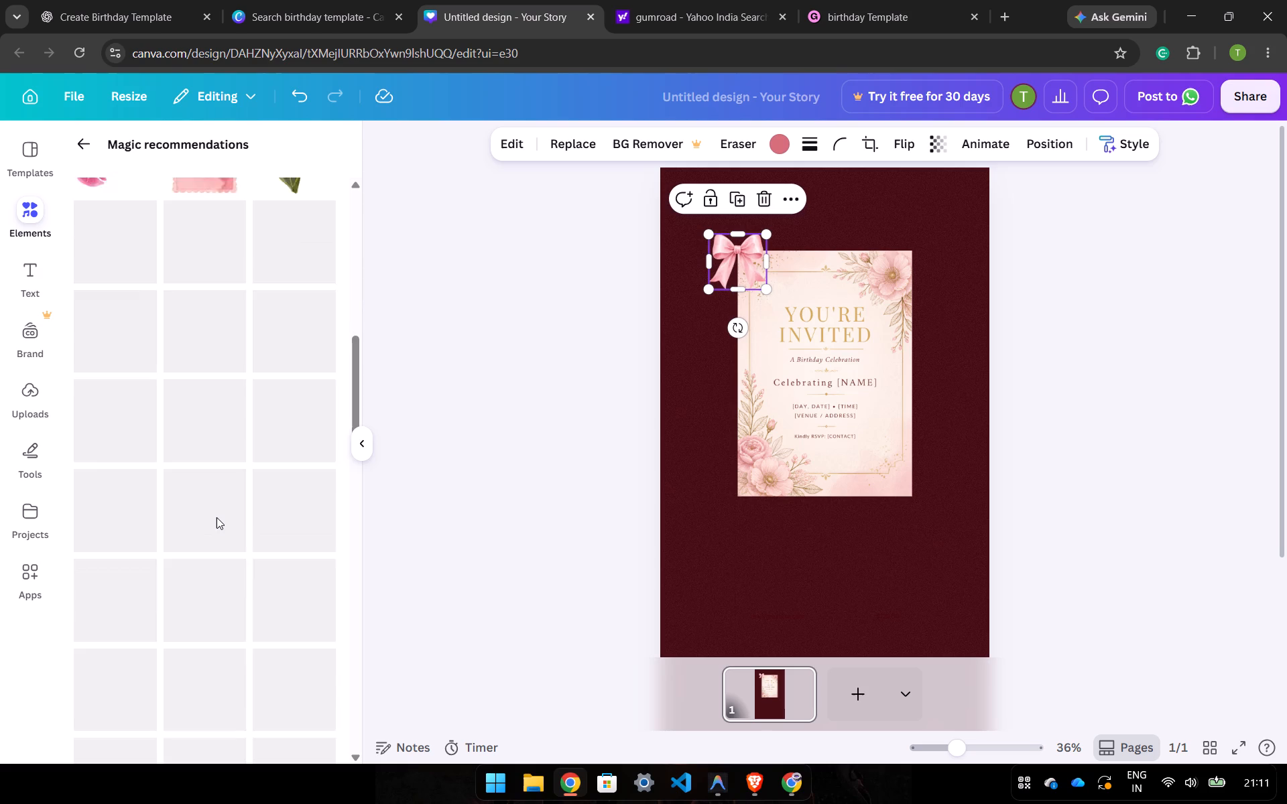
scroll(217, 517, up, 4)
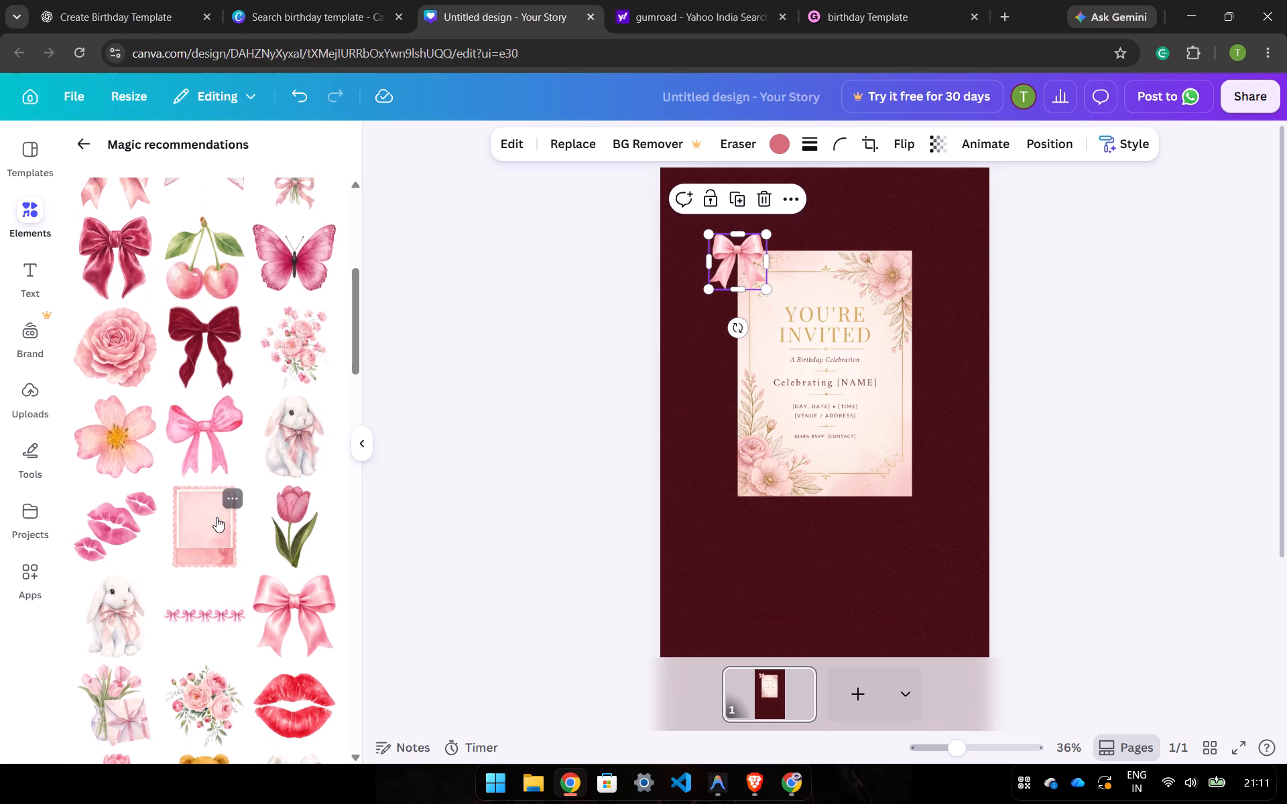
scroll(217, 517, down, 4)
scroll(217, 517, up, 8)
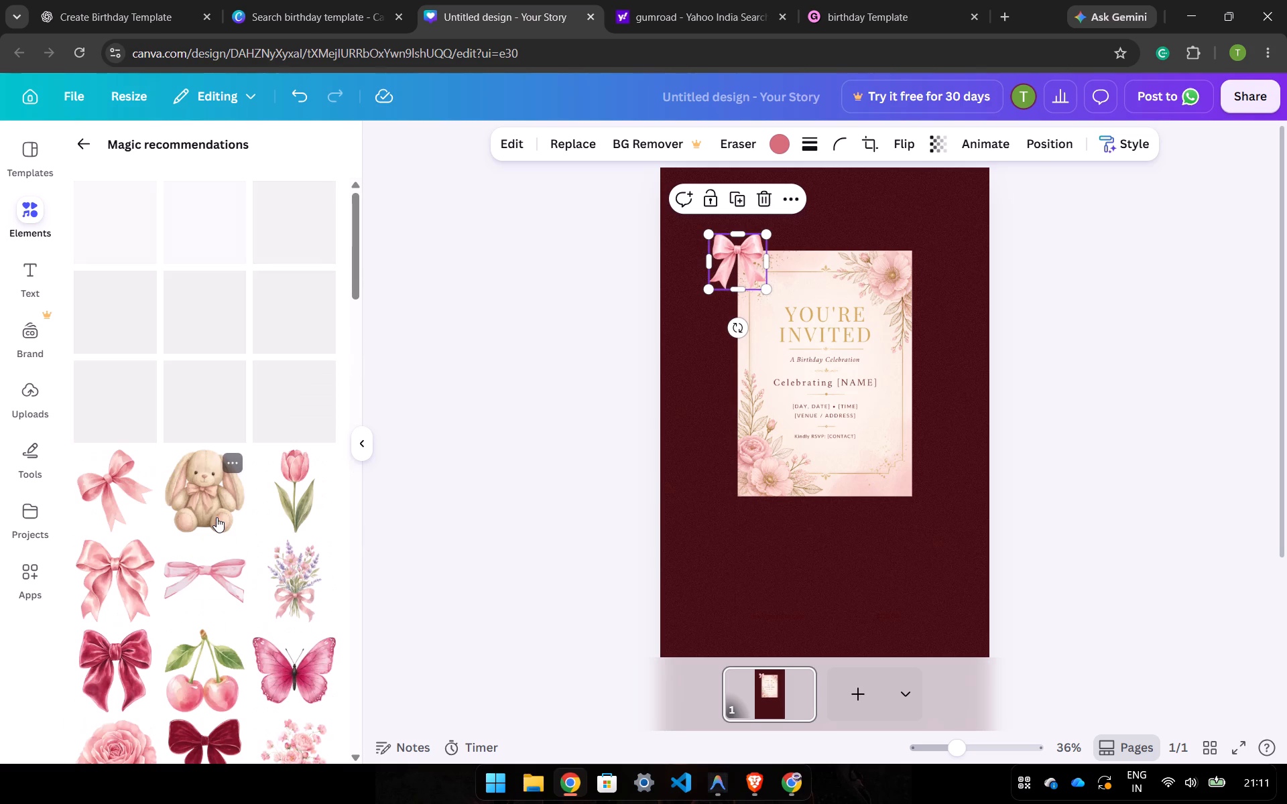
click(84, 144)
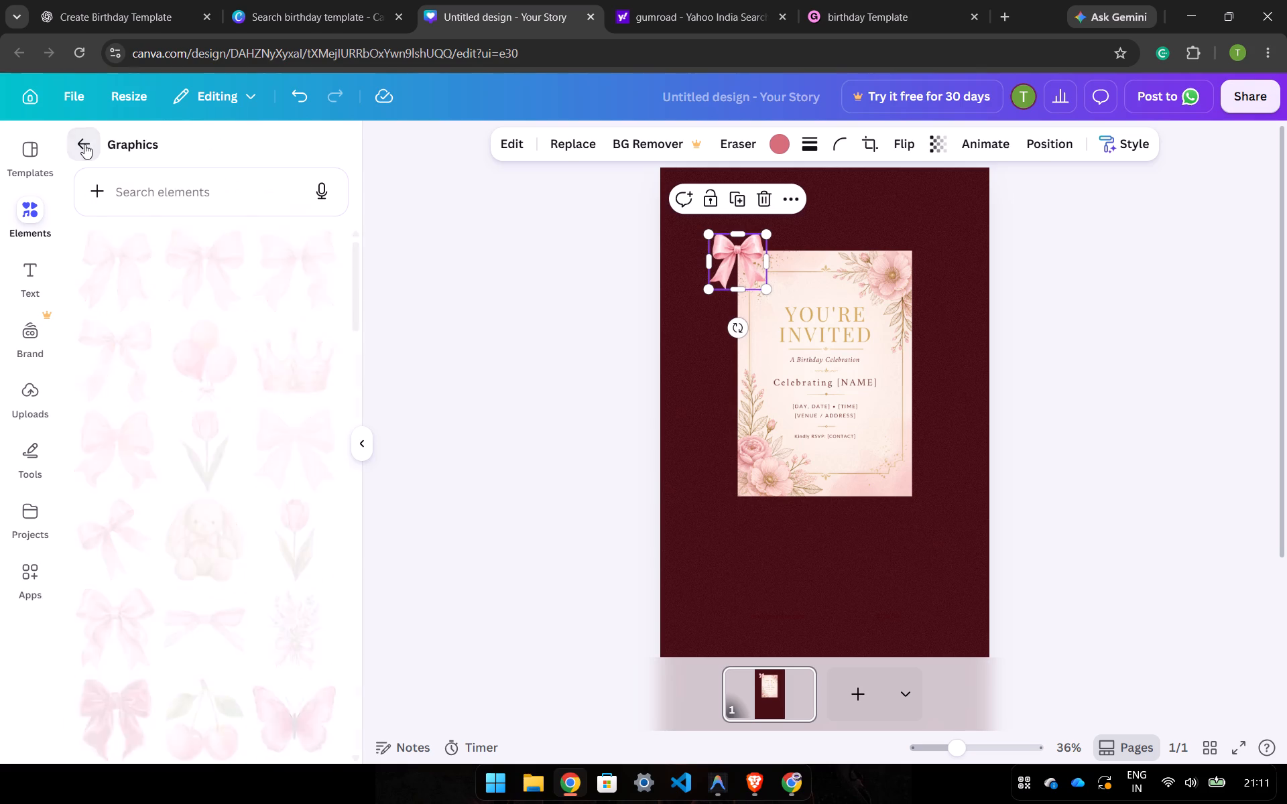
scroll(171, 377, down, 1)
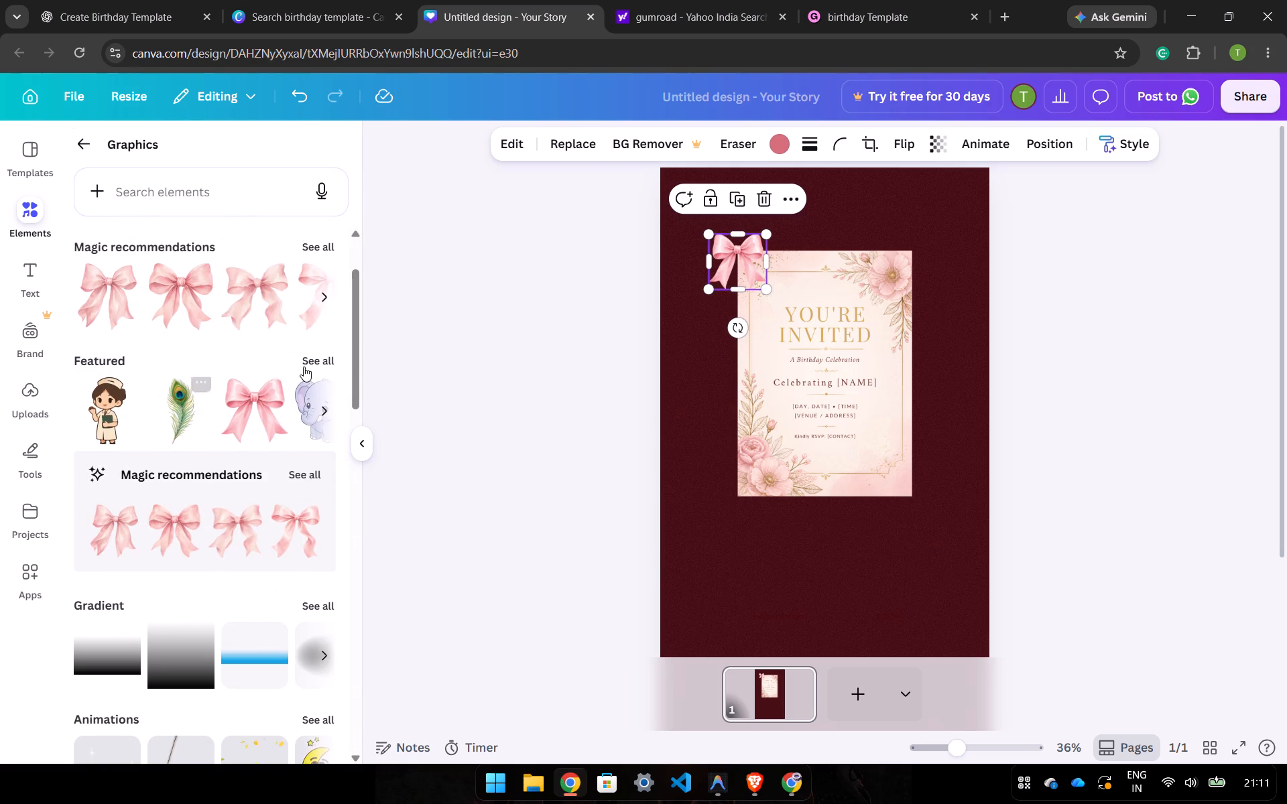
scroll(268, 529, down, 1)
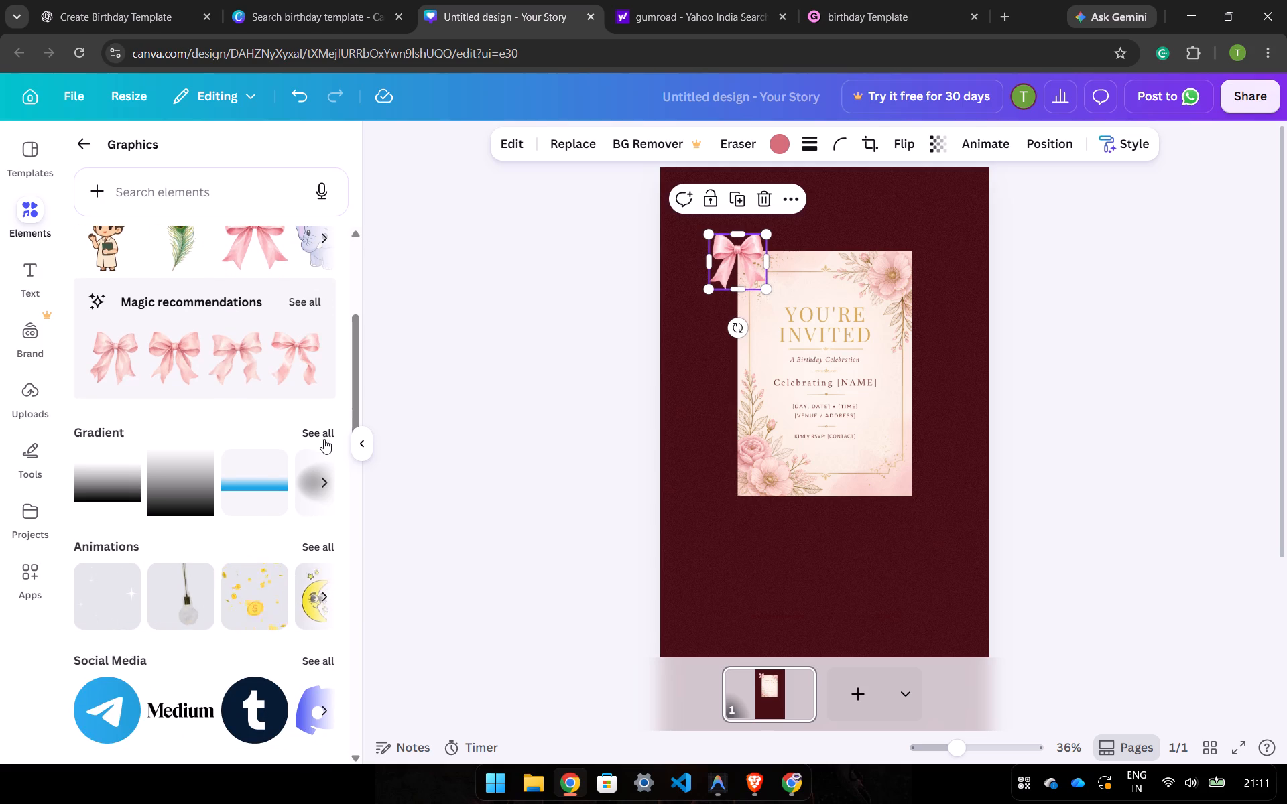
click(324, 435)
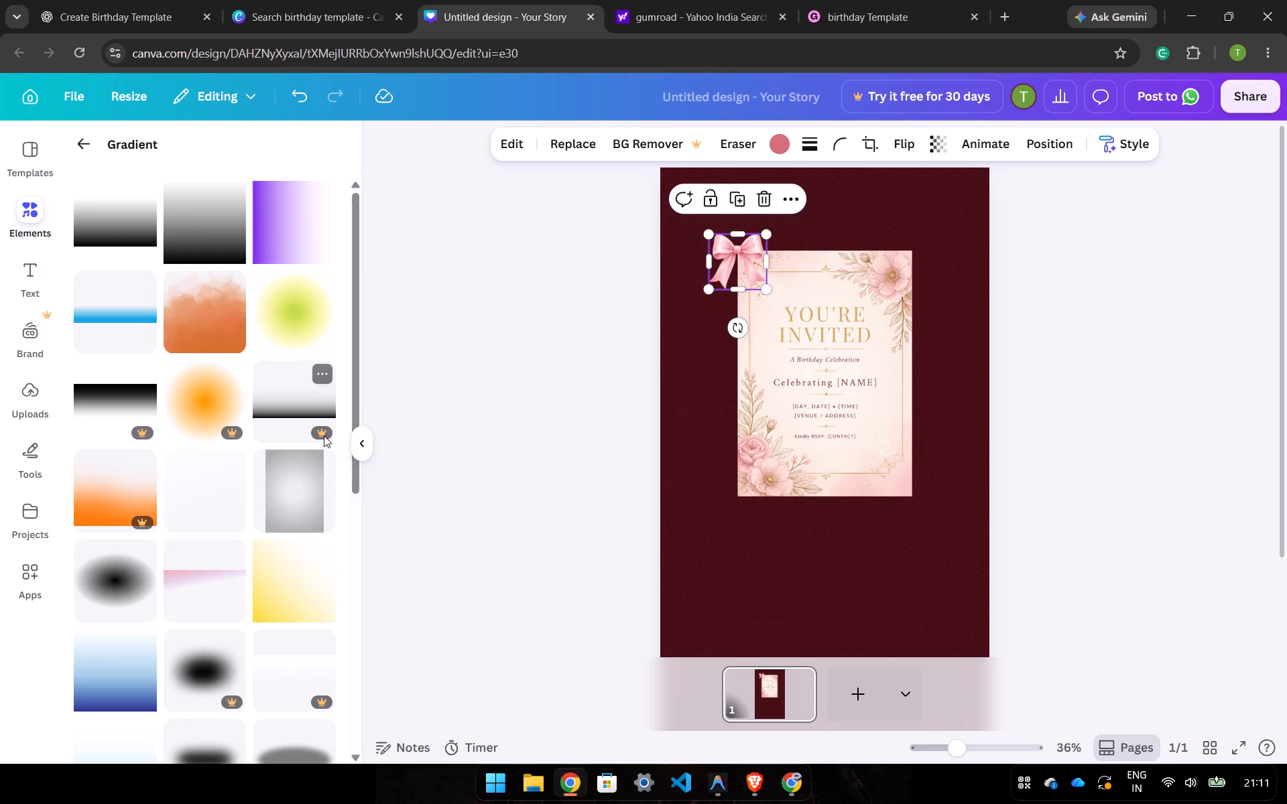
scroll(181, 511, down, 4)
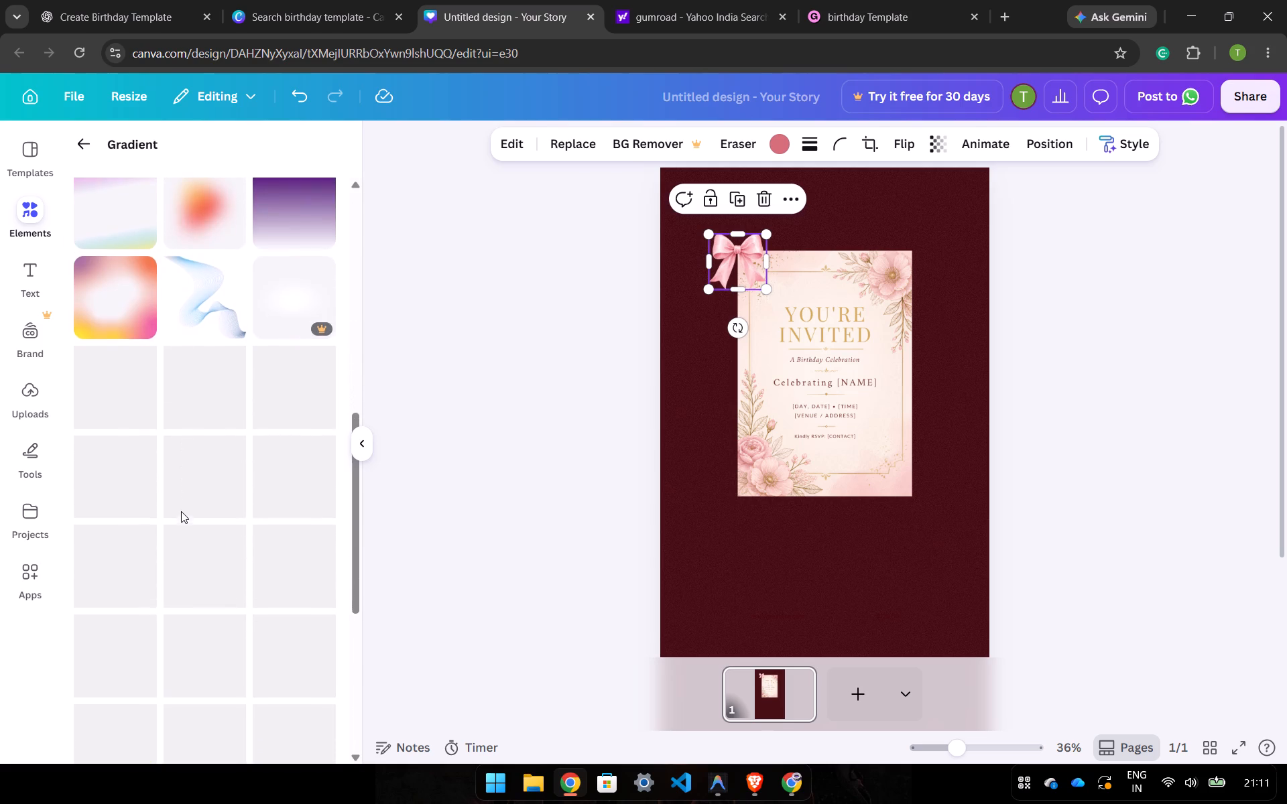
scroll(181, 511, up, 7)
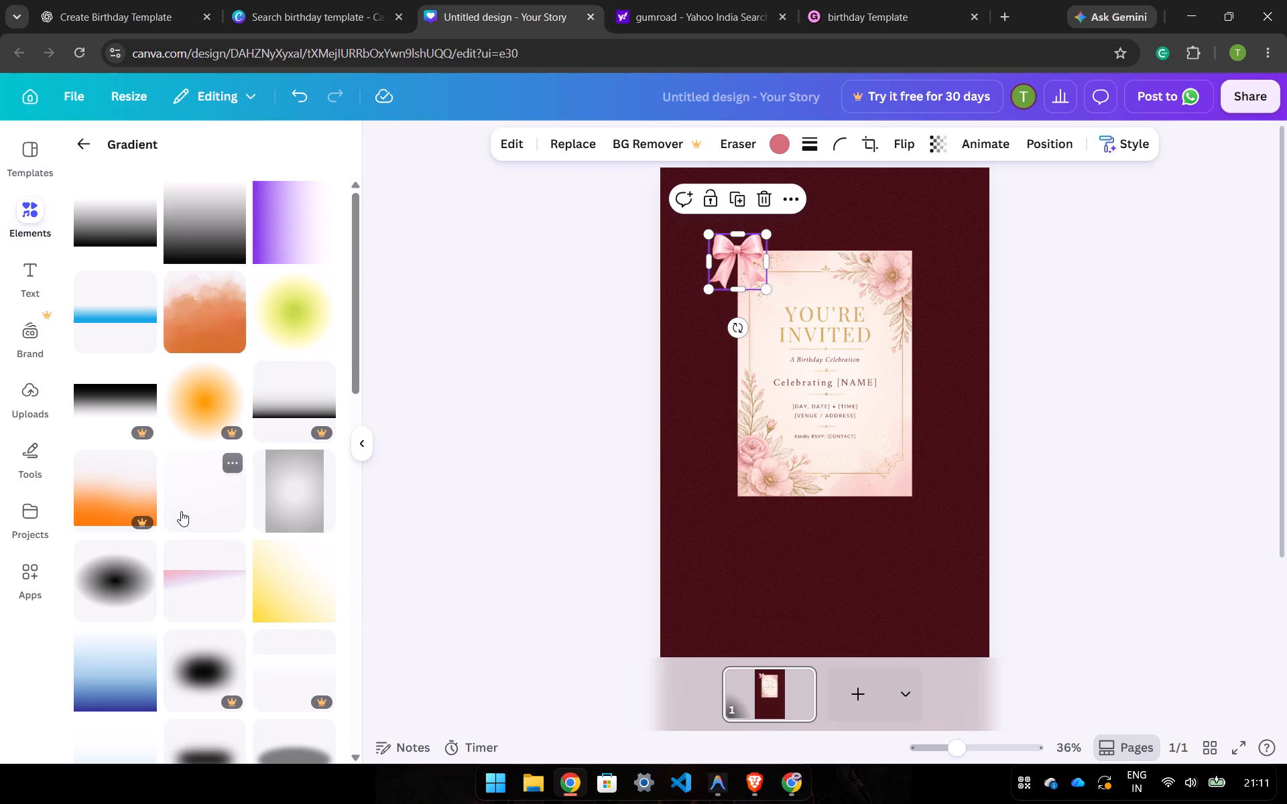
Rotate the pink bow counter-clockwise so it sits tilted on the invitation image's upper-left corner.
click(735, 261)
double_click(735, 261)
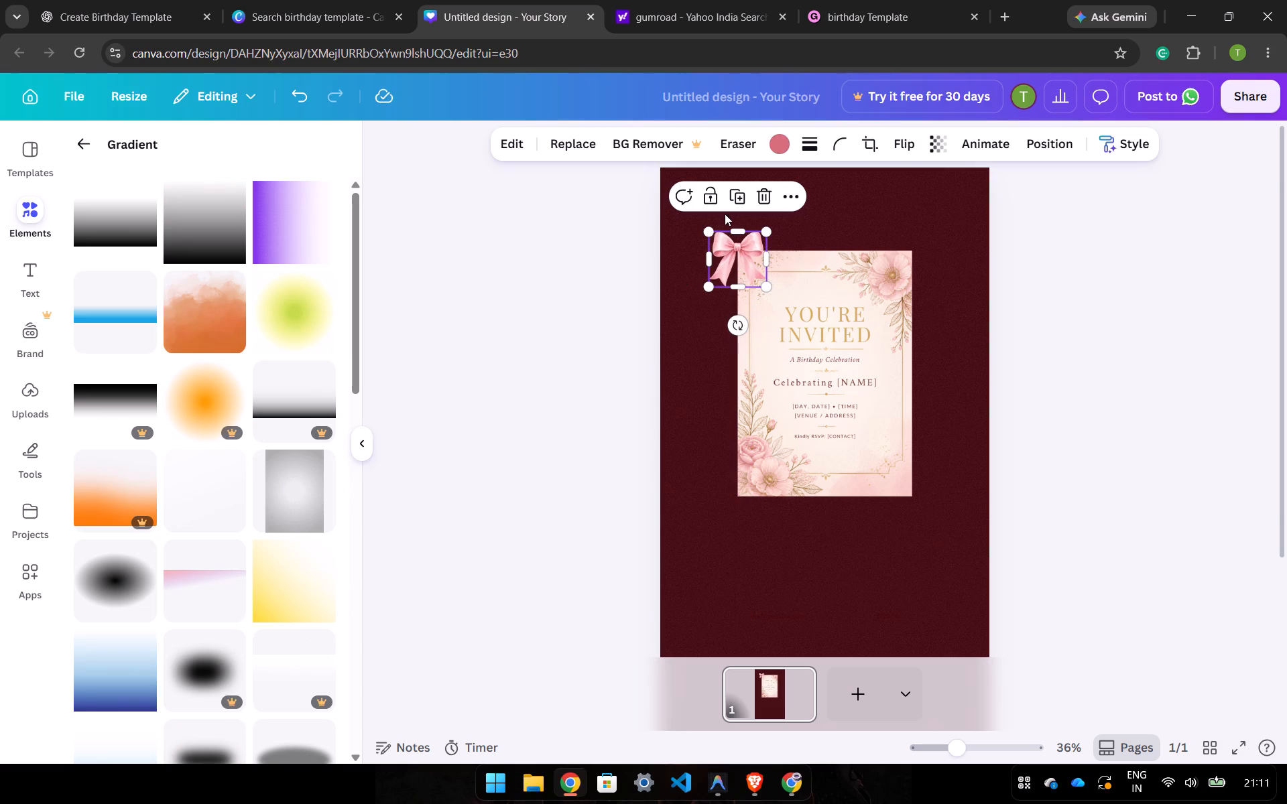
click(792, 198)
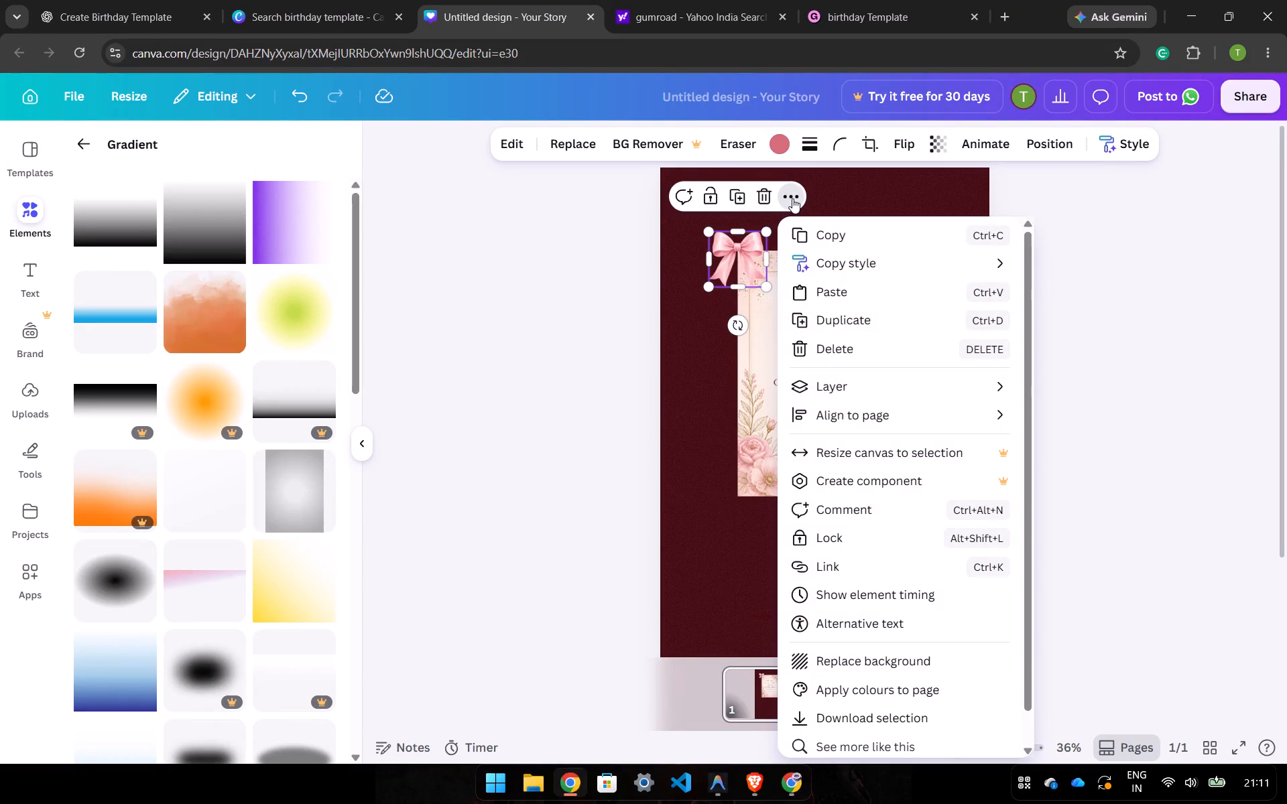
click(792, 198)
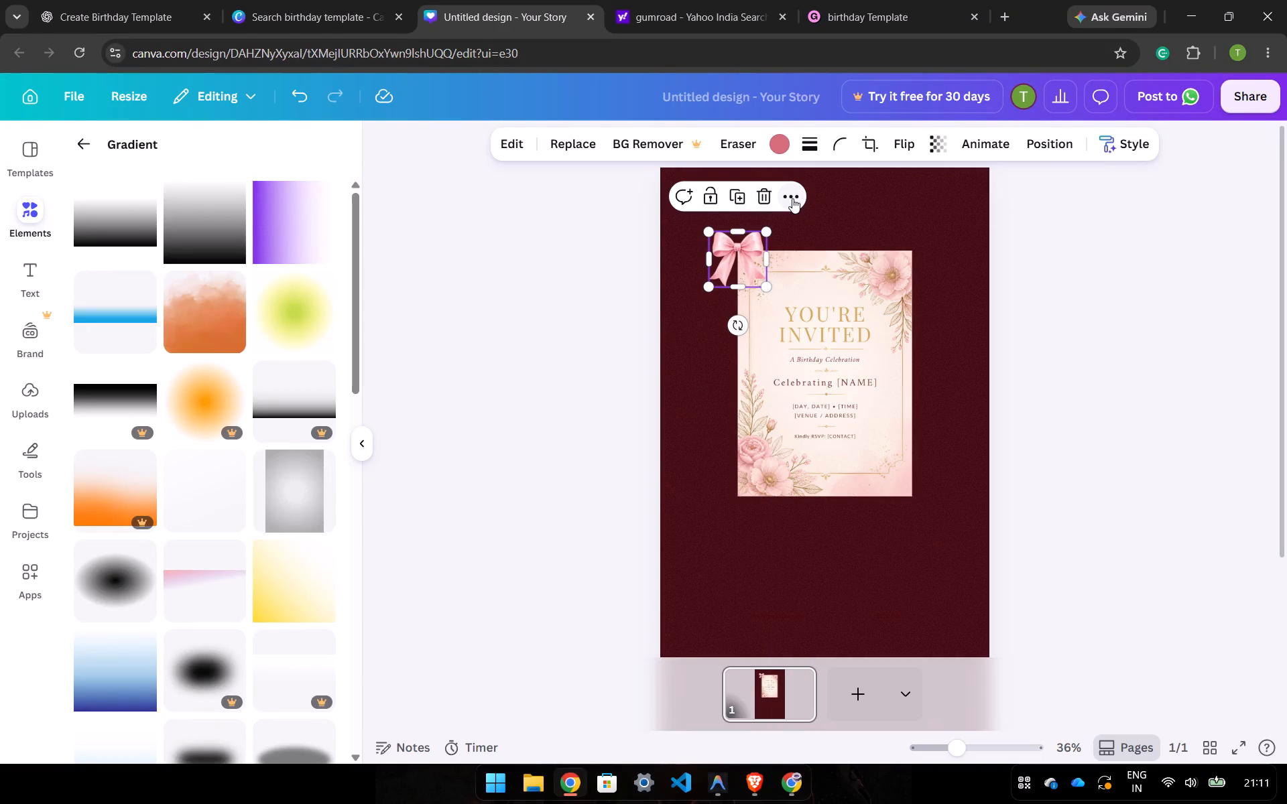
click(734, 325)
click(734, 325)
click(734, 325)
click(732, 250)
click(732, 250)
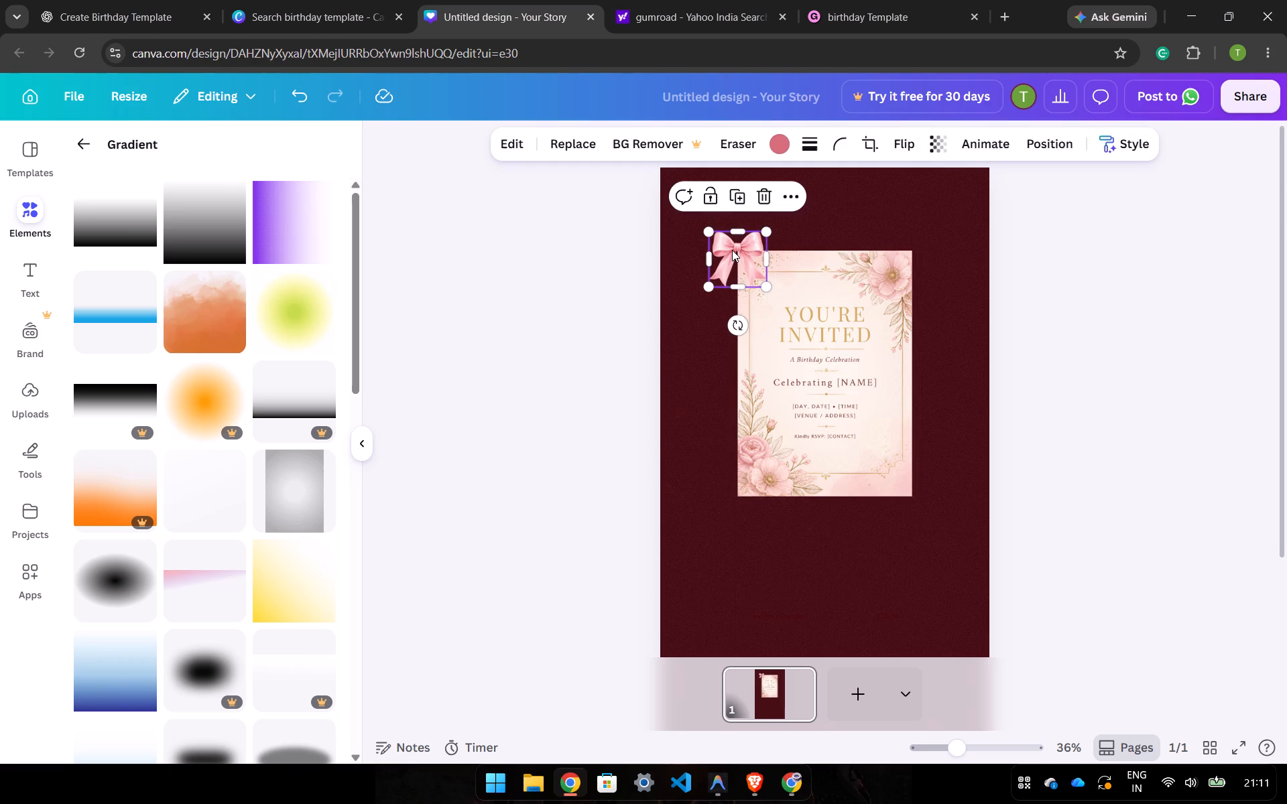
click(732, 250)
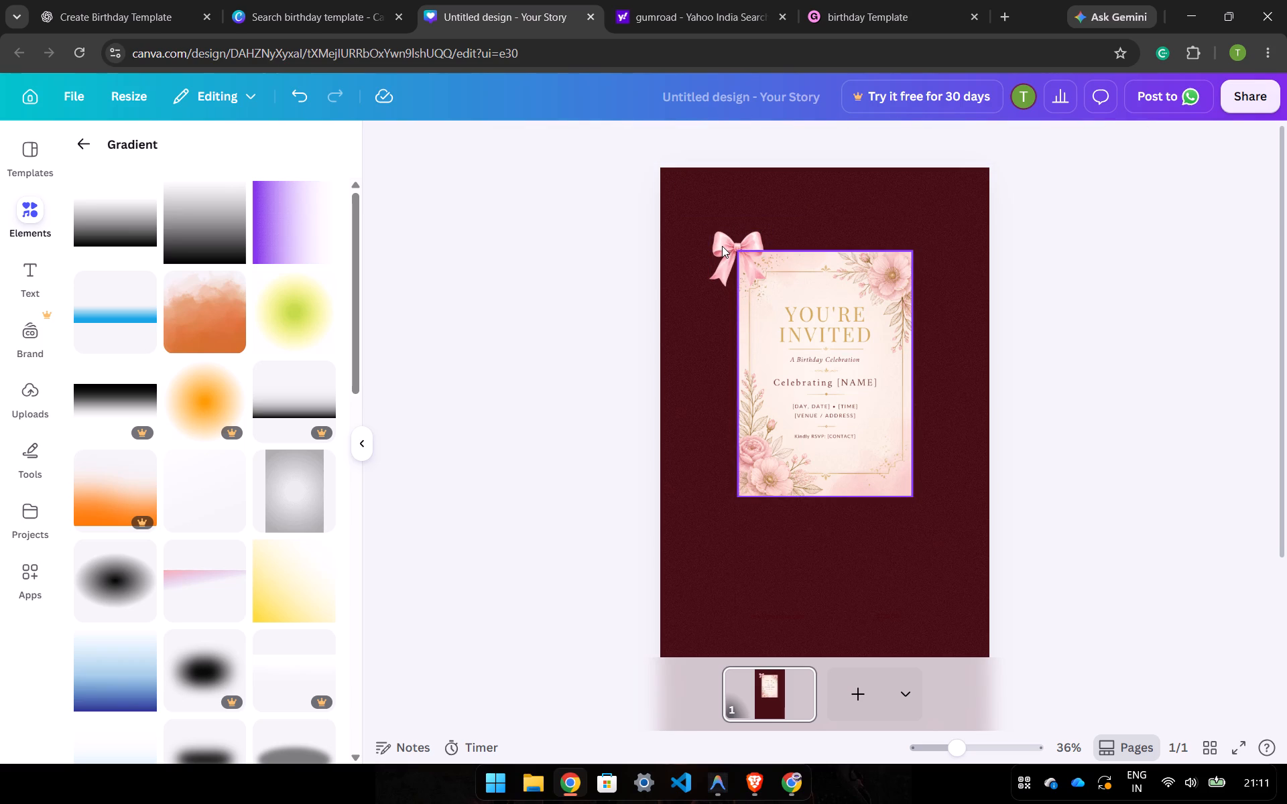
click(722, 246)
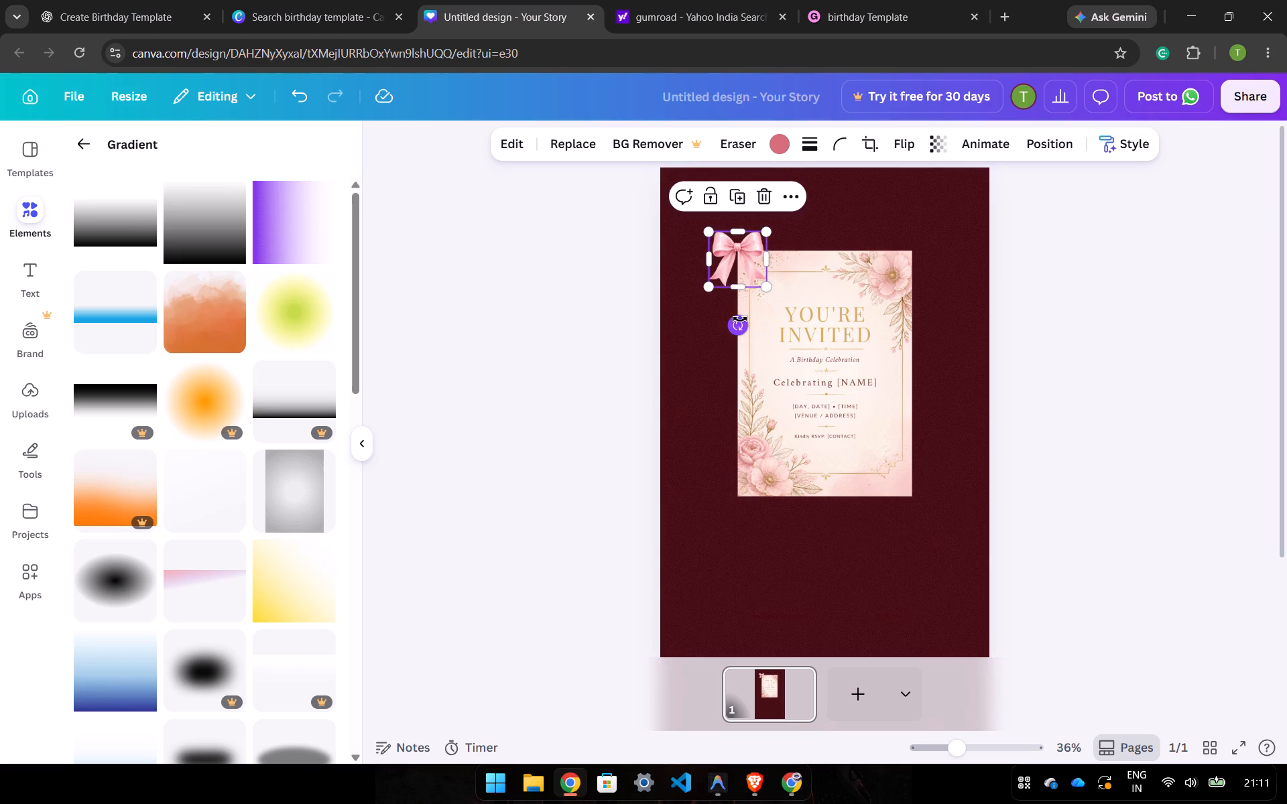
click(739, 324)
click(739, 324)
drag(738, 326, 754, 316)
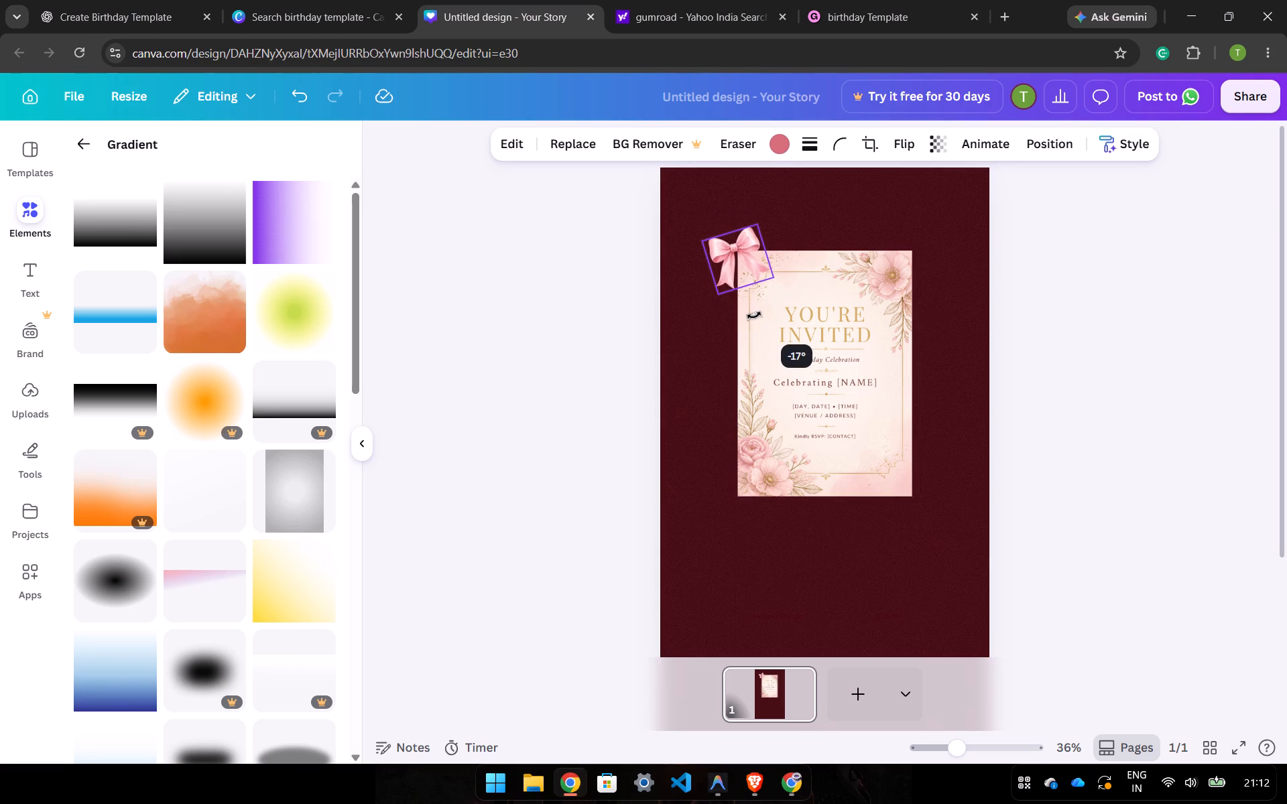
drag(754, 316, 762, 314)
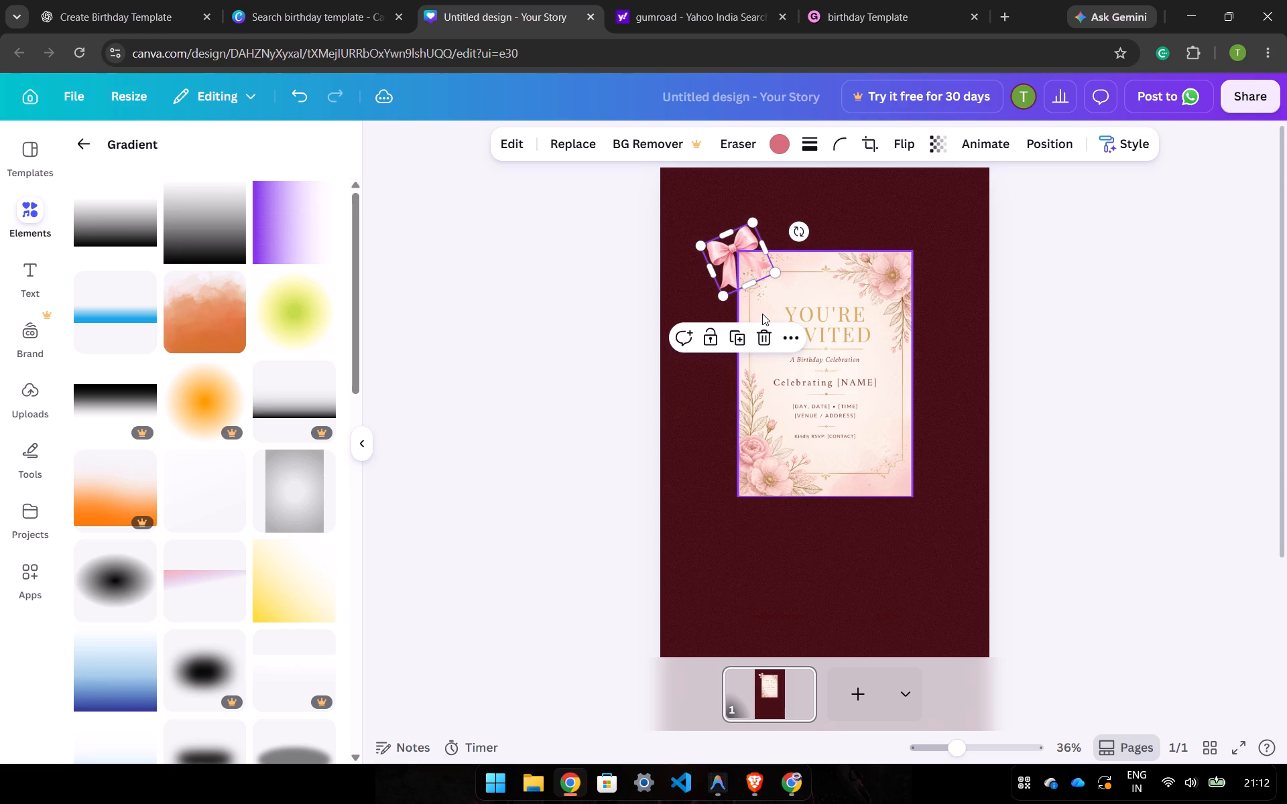
Copy the page's dark red background and check the clipboard history for it.
click(930, 505)
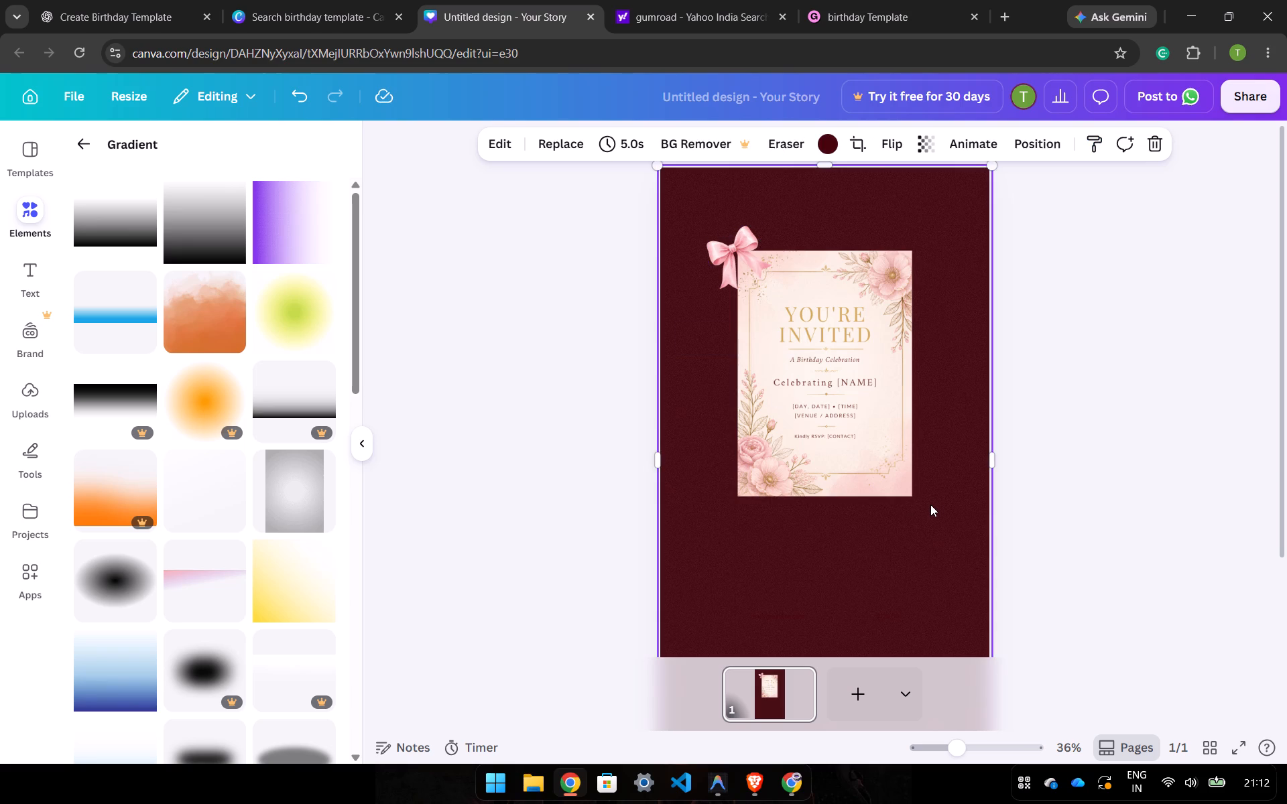
right_click(930, 505)
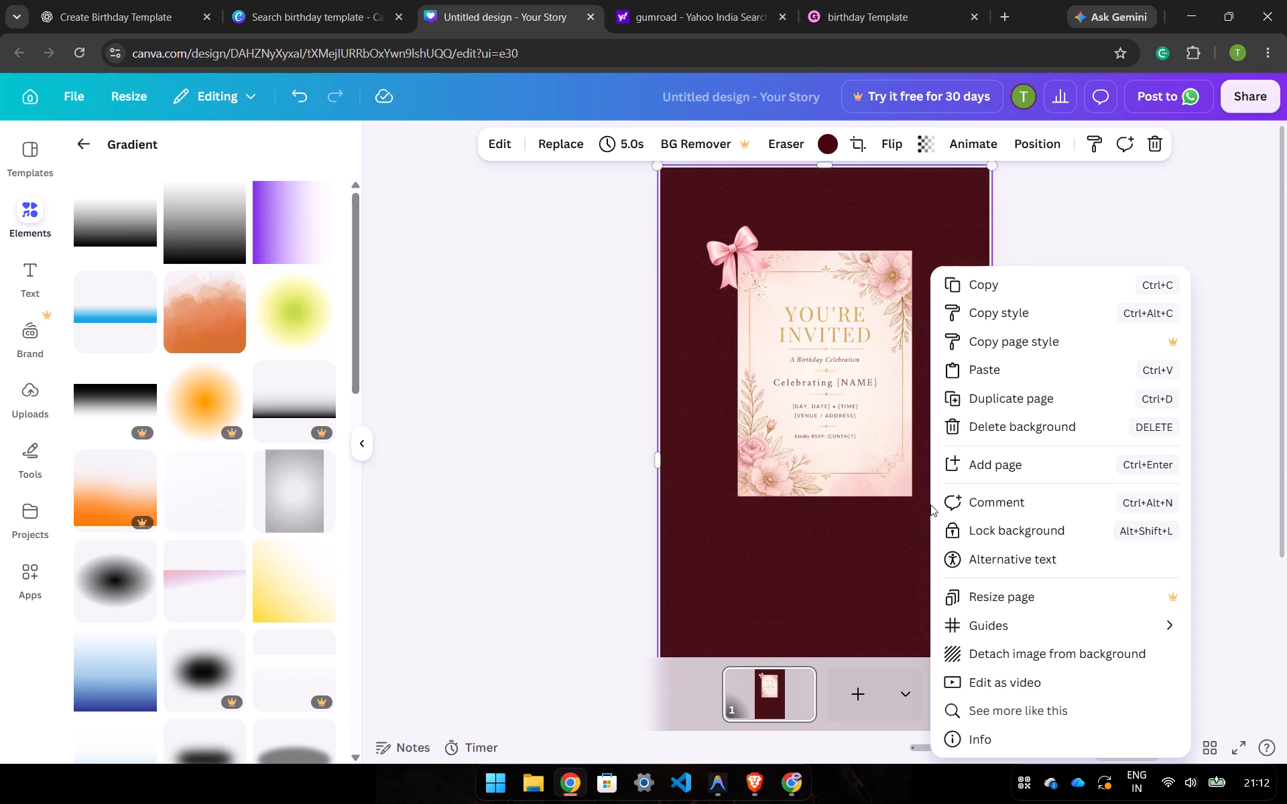
click(1030, 286)
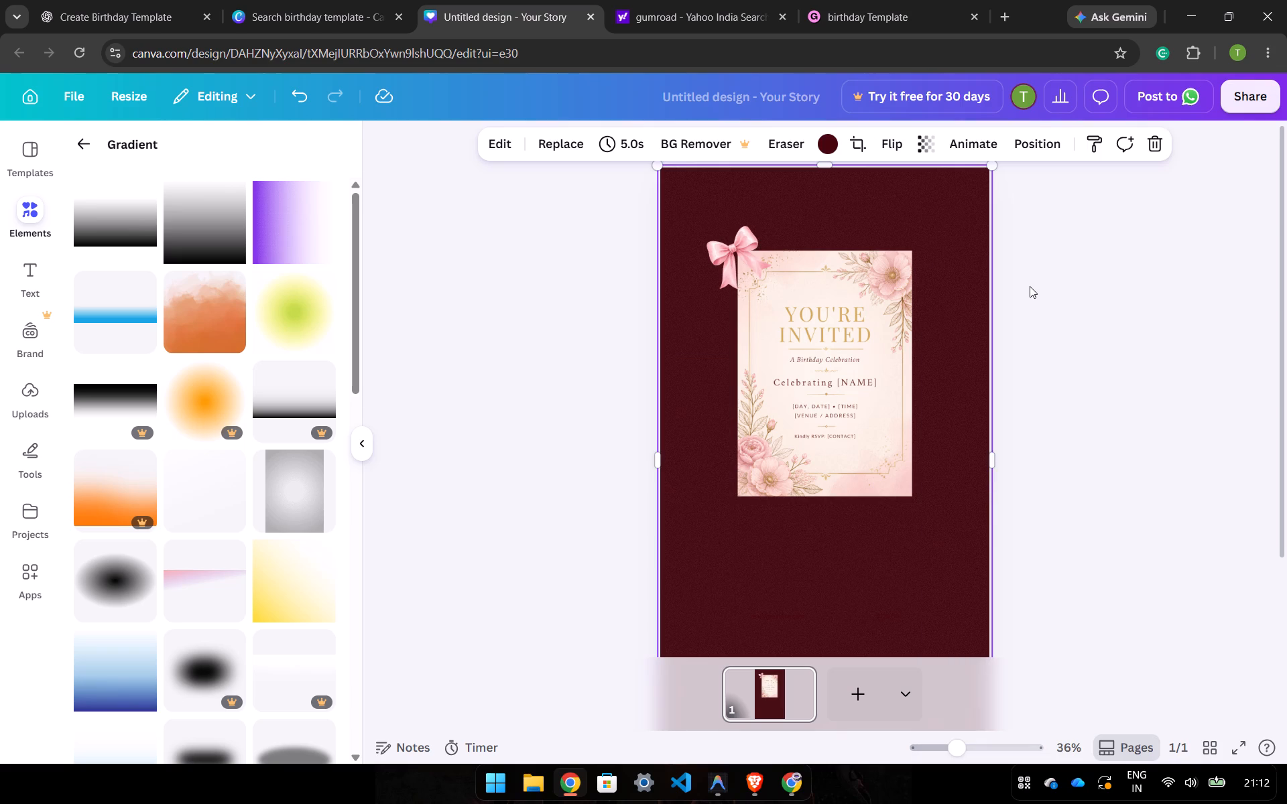
key(super+v)
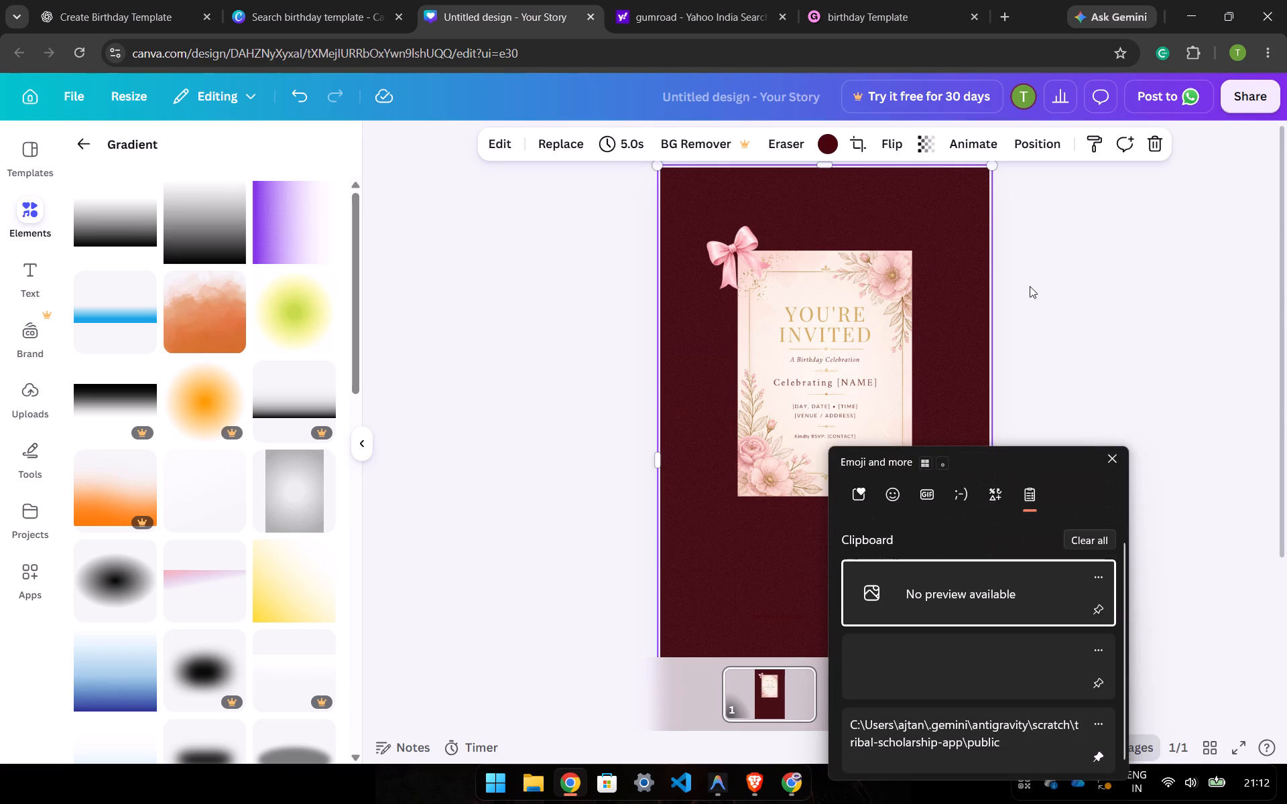
click(599, 331)
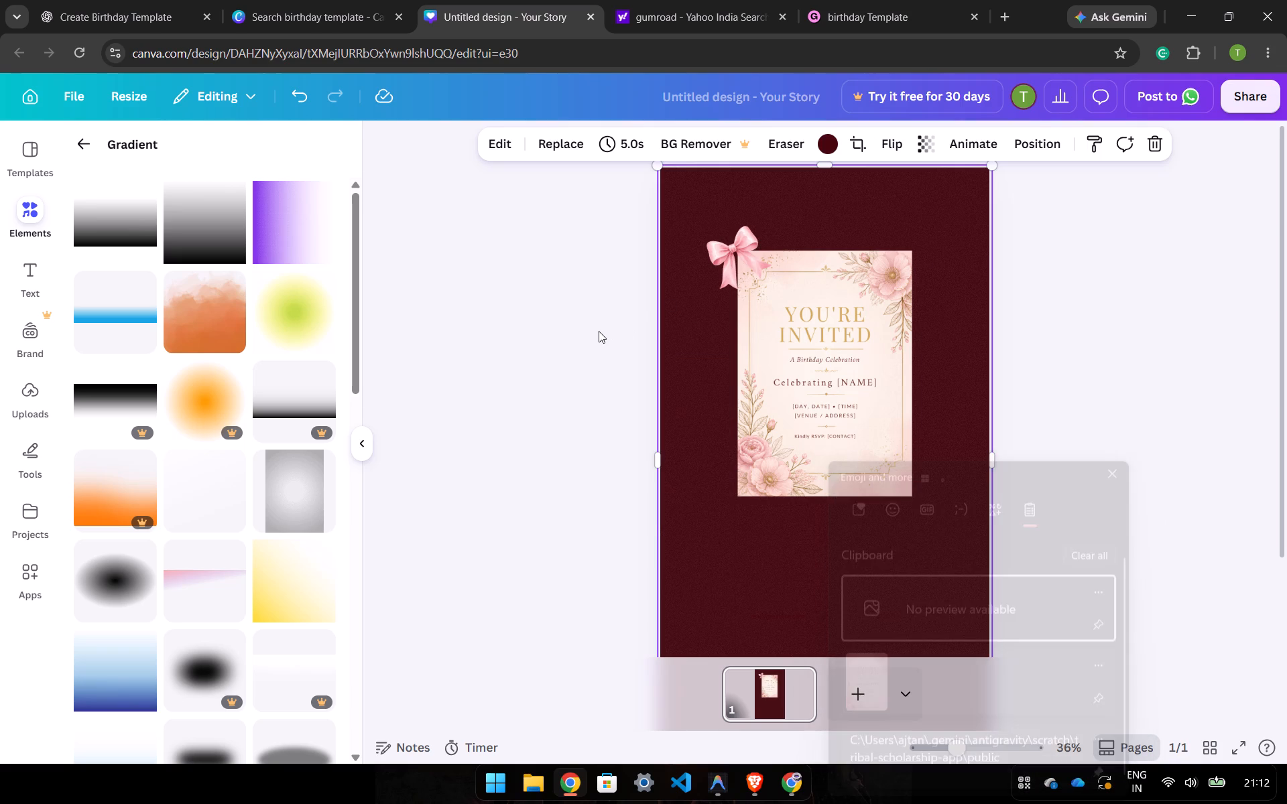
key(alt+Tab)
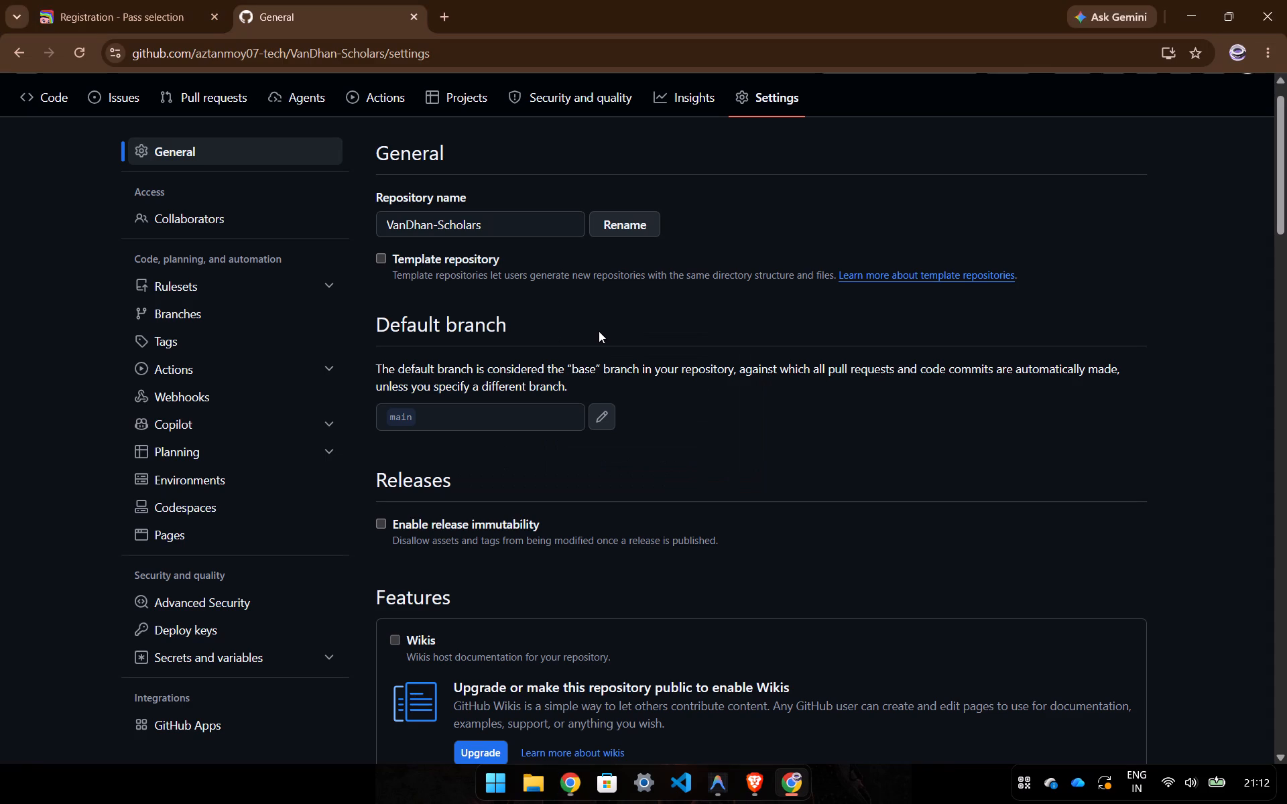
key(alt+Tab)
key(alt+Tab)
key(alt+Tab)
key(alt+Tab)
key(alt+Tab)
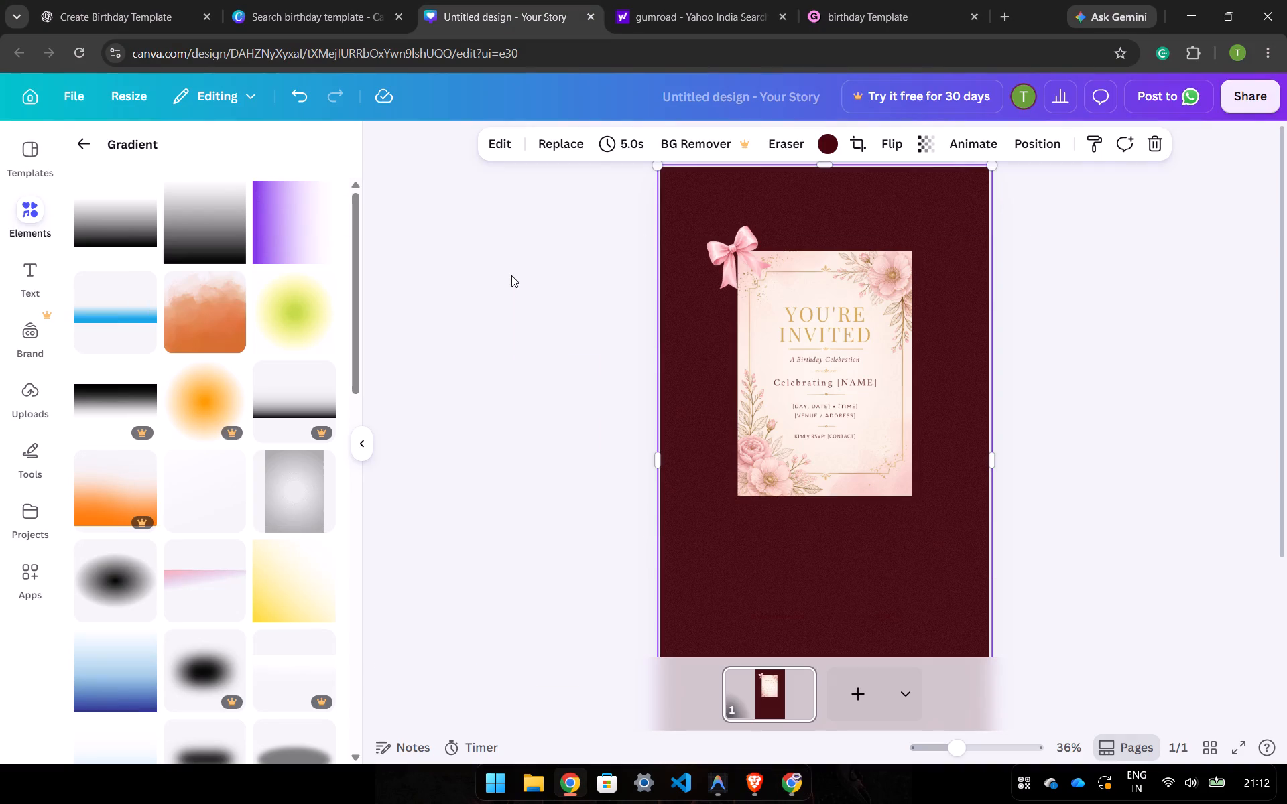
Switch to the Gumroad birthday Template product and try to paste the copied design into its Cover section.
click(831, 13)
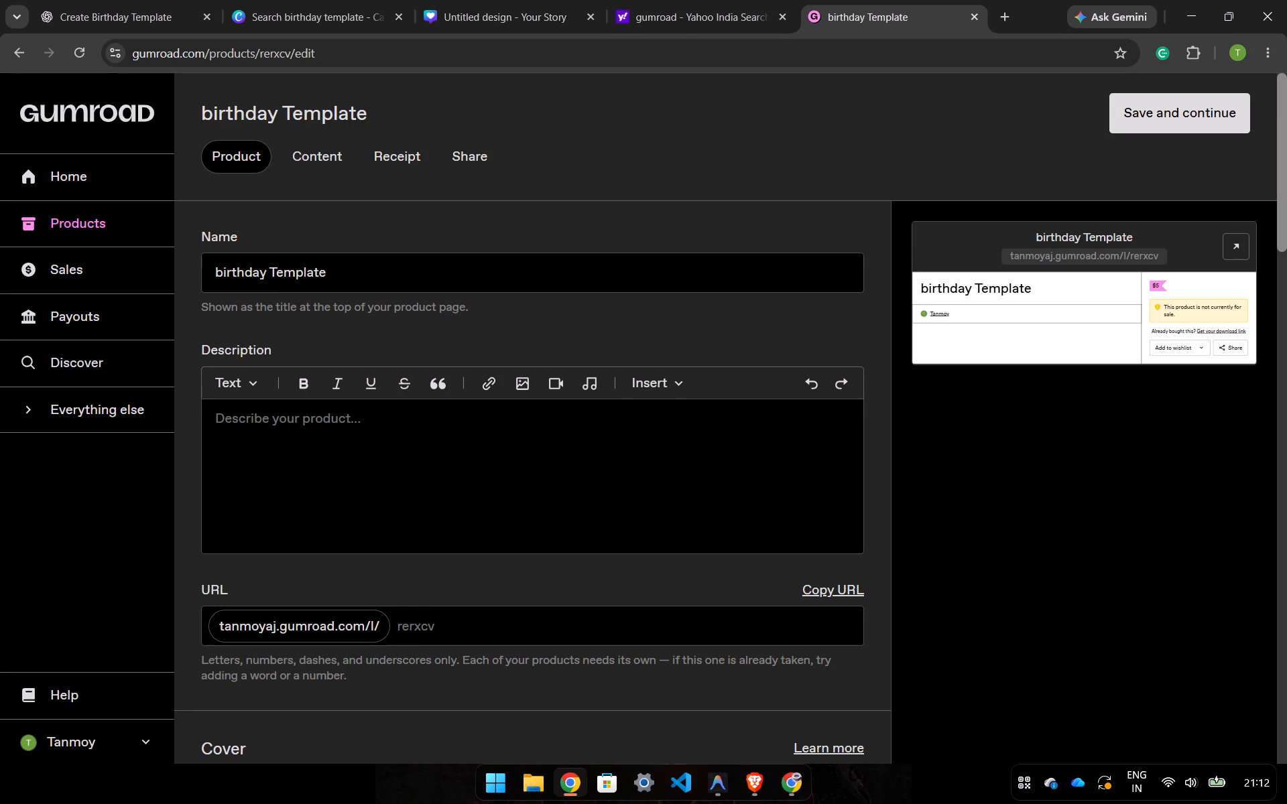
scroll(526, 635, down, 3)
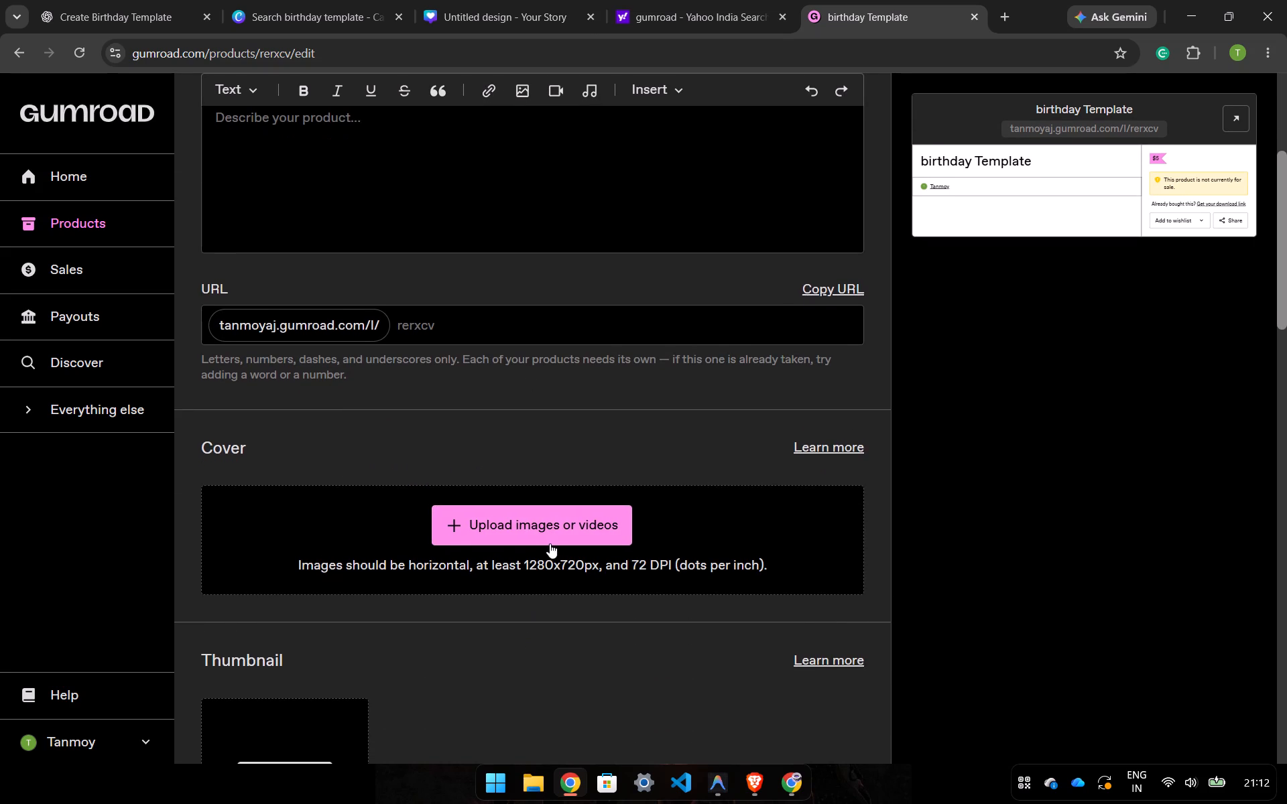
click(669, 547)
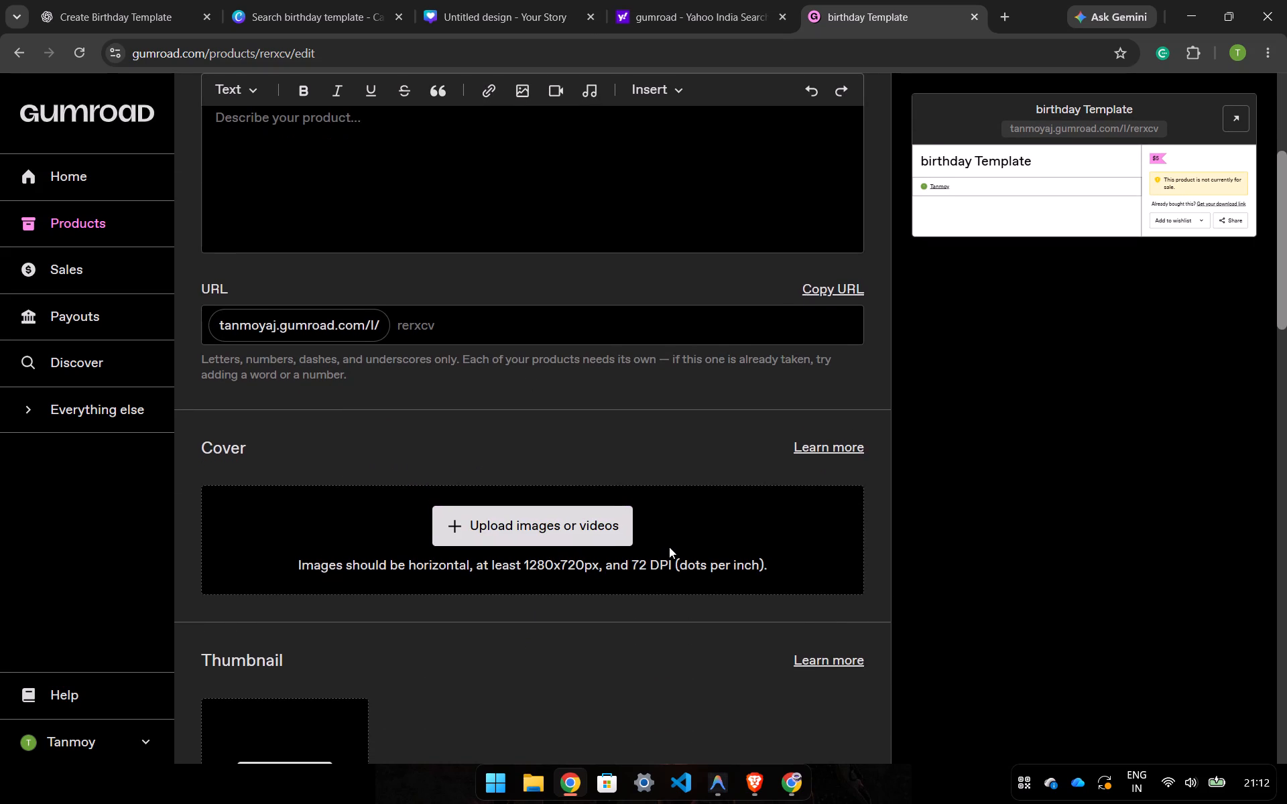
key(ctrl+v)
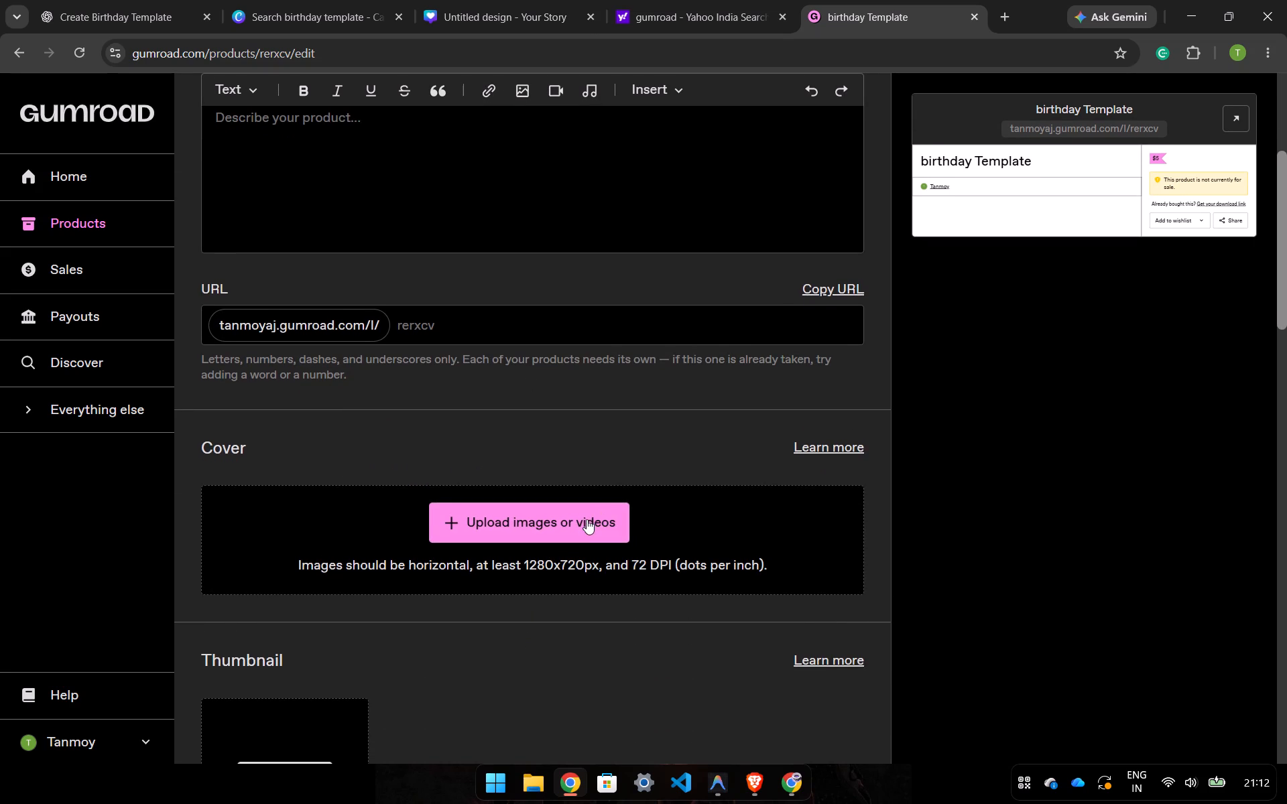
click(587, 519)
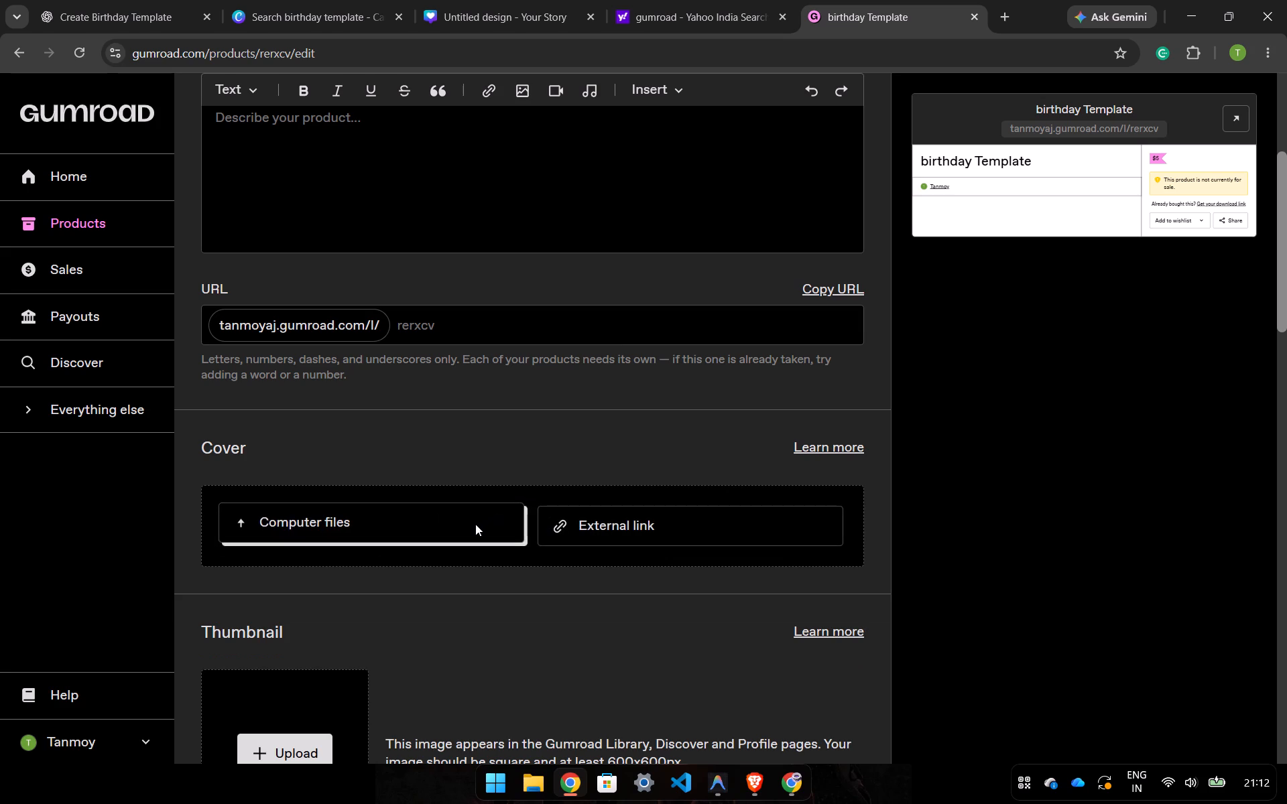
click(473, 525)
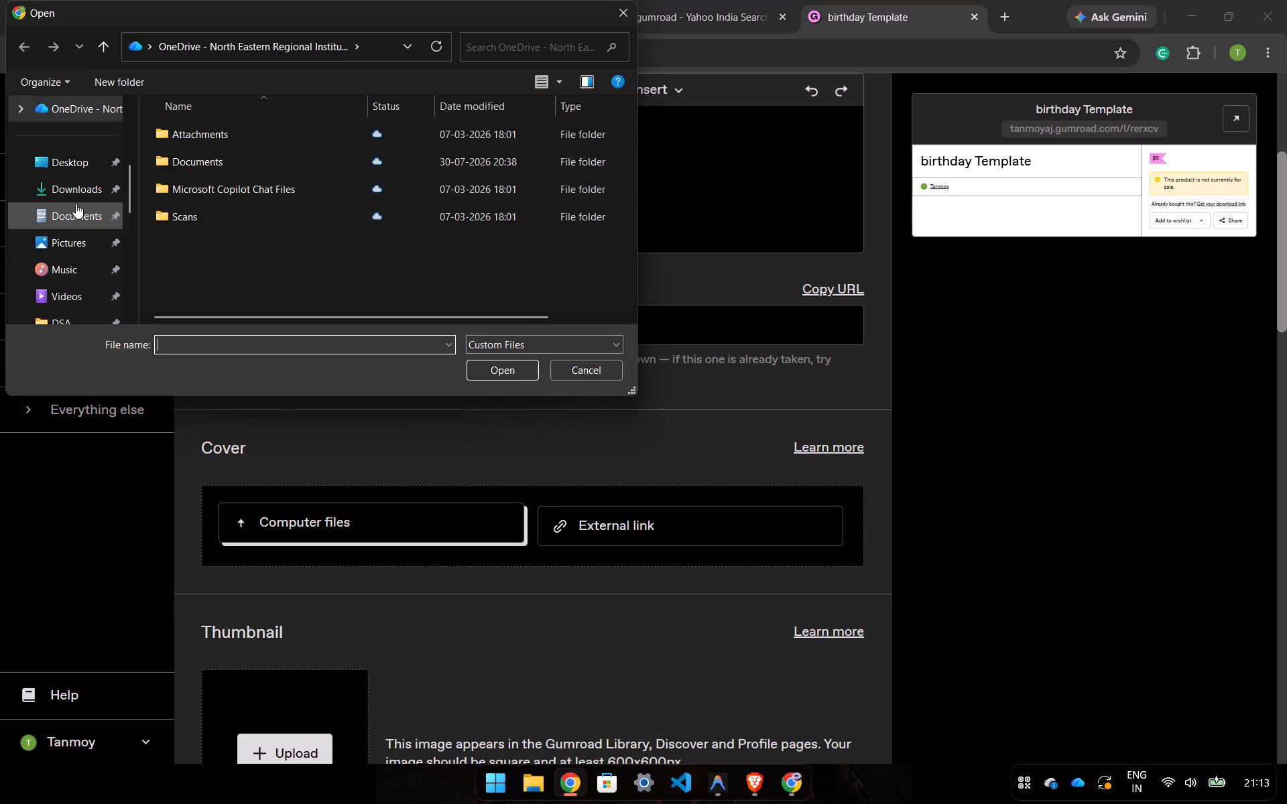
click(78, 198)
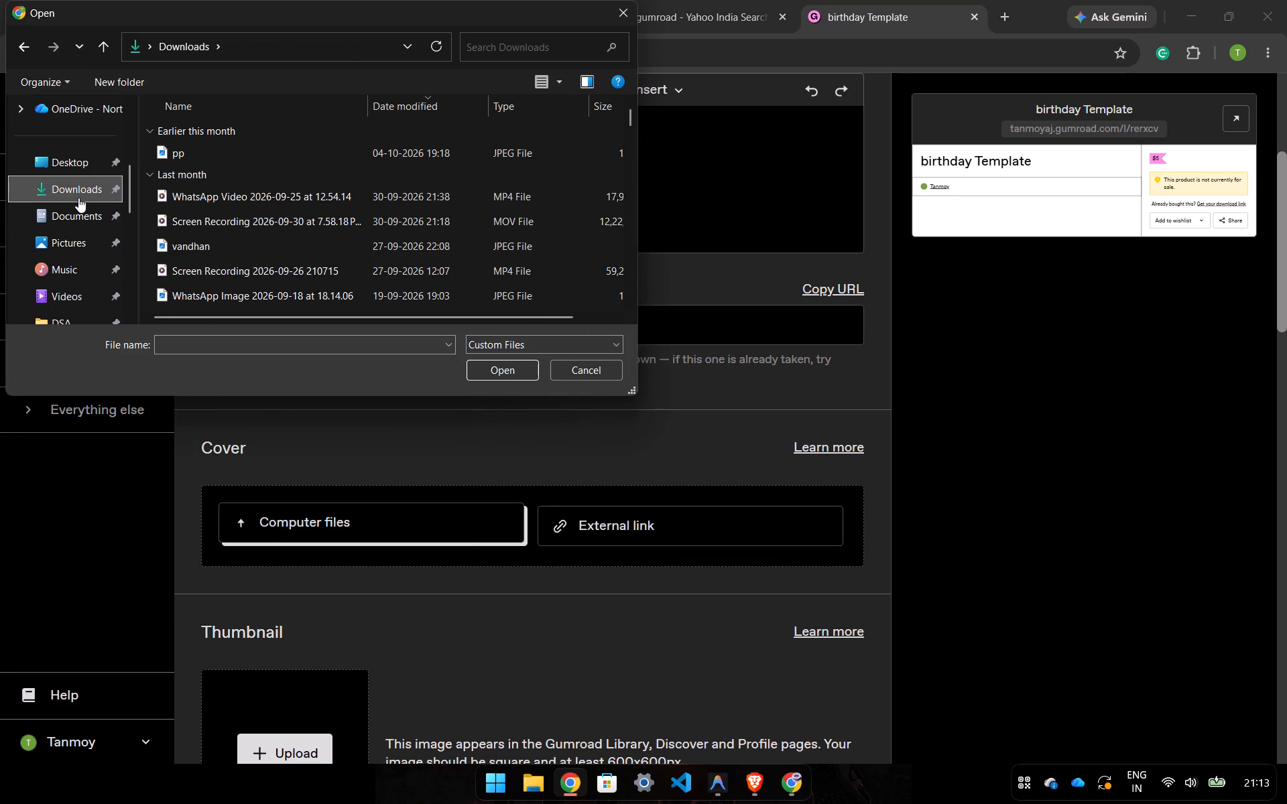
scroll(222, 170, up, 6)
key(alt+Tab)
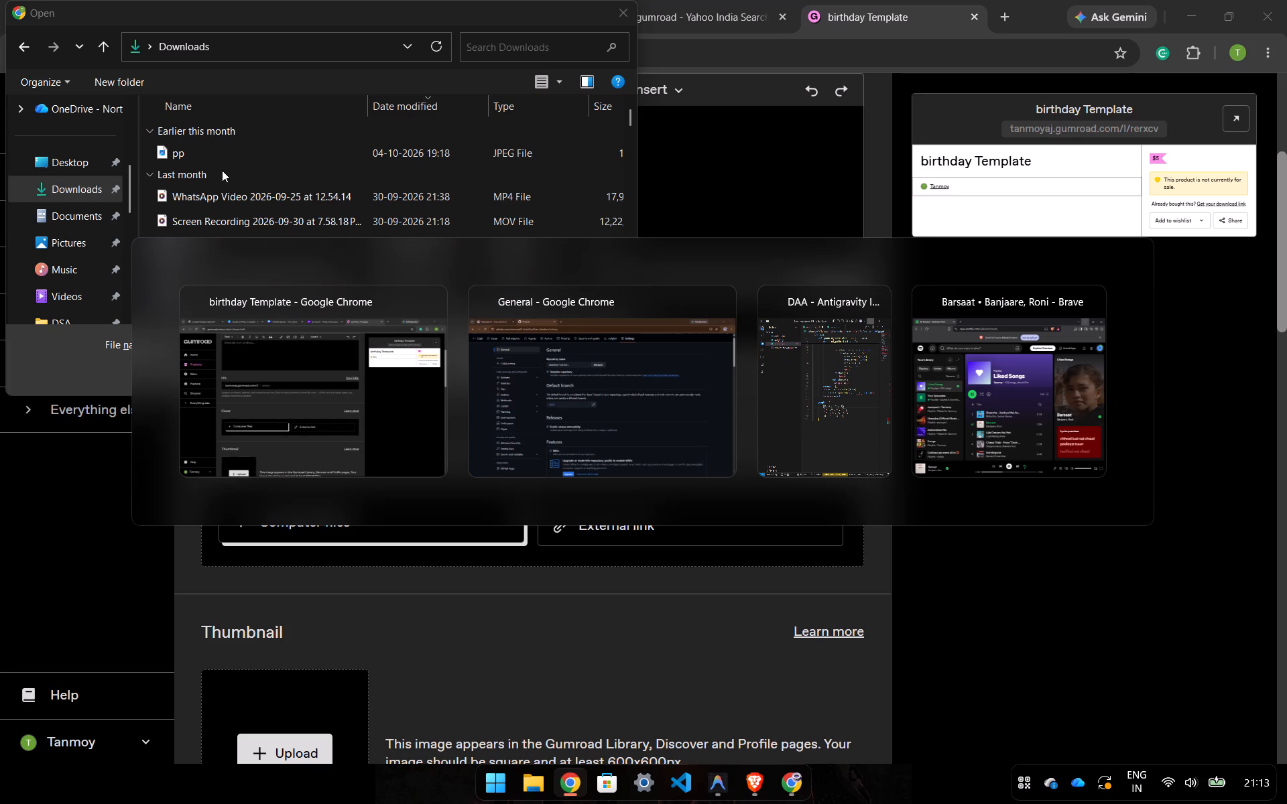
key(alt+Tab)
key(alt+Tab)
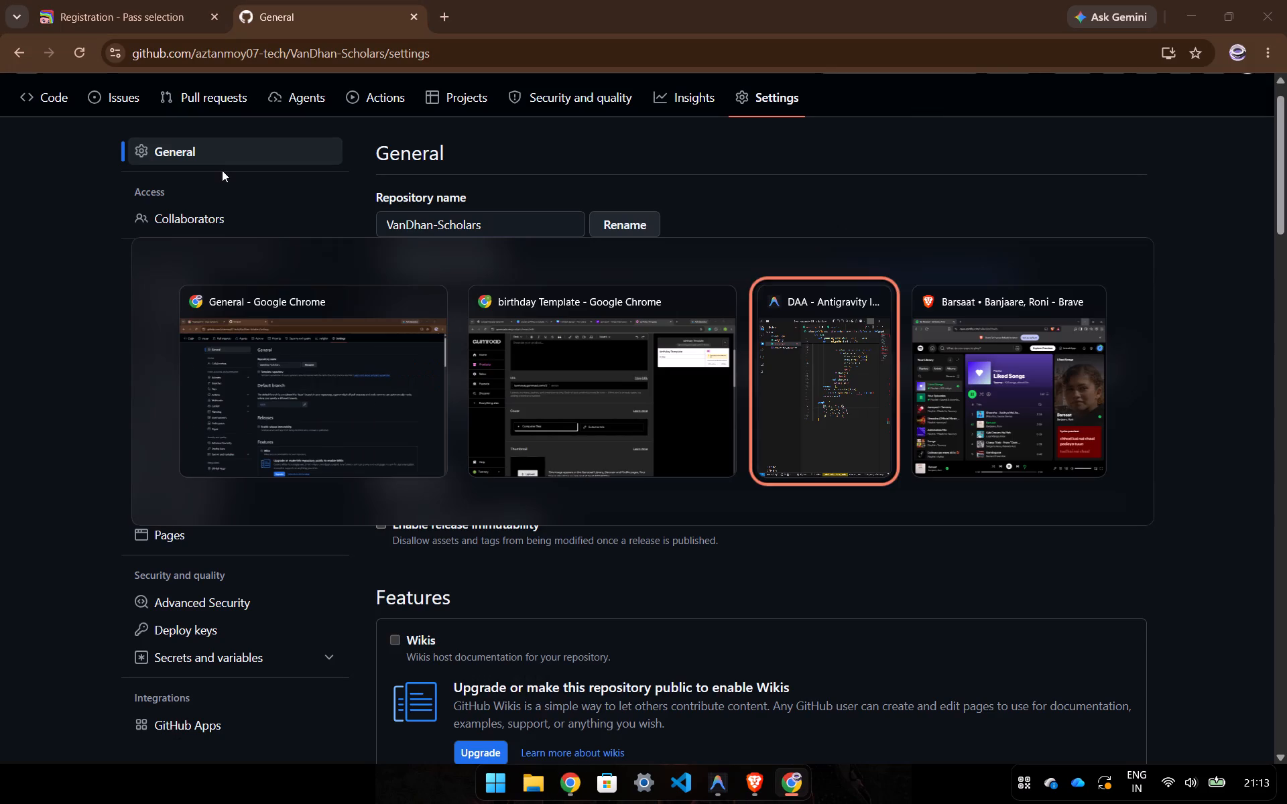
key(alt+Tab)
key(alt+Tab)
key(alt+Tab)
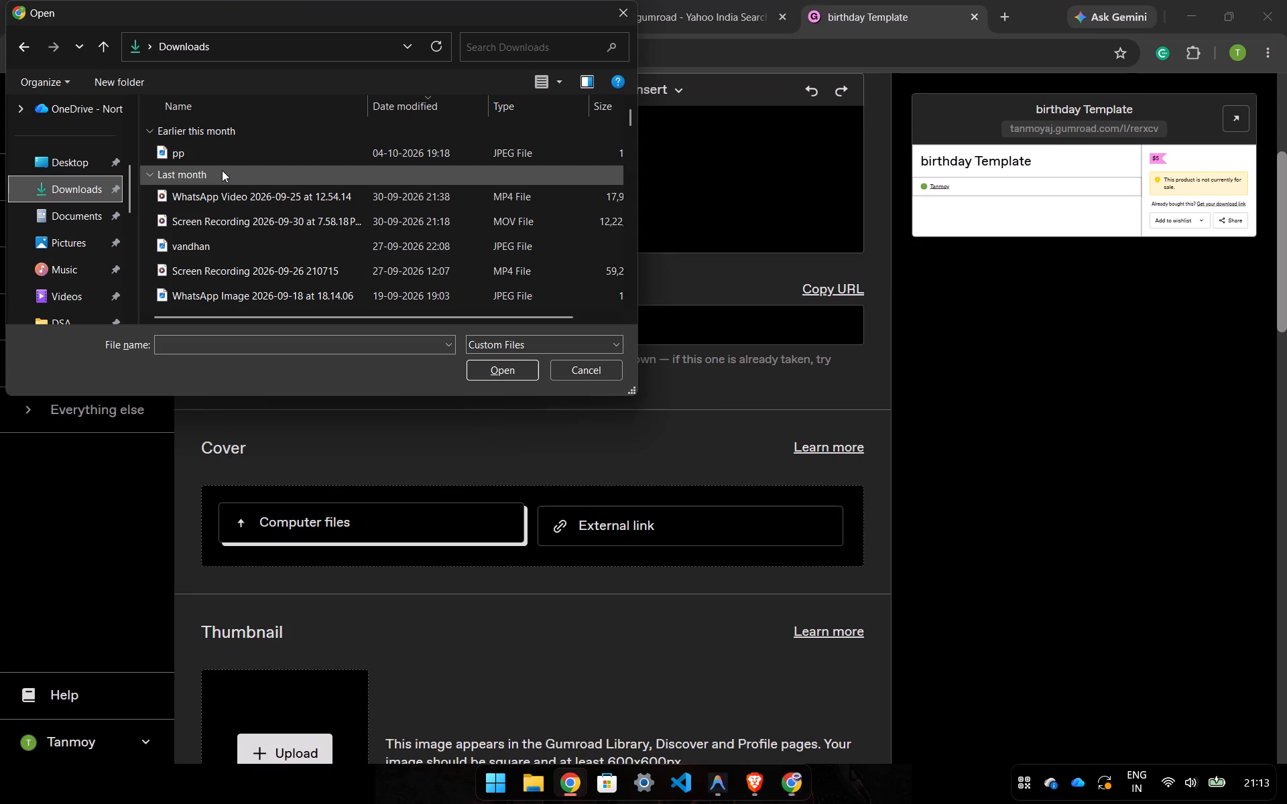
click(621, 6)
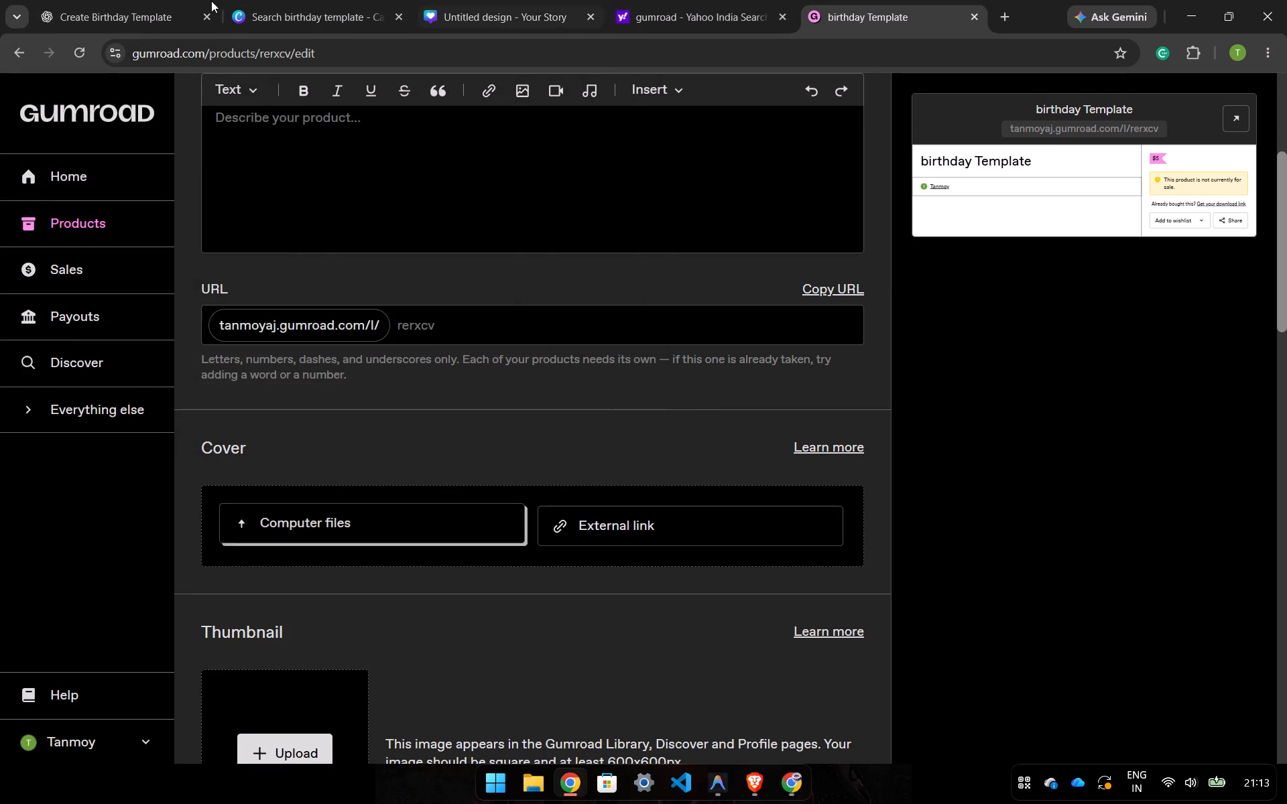
Return to the Canva design and look through the image, background and PNG download options for a way to export it.
click(469, 19)
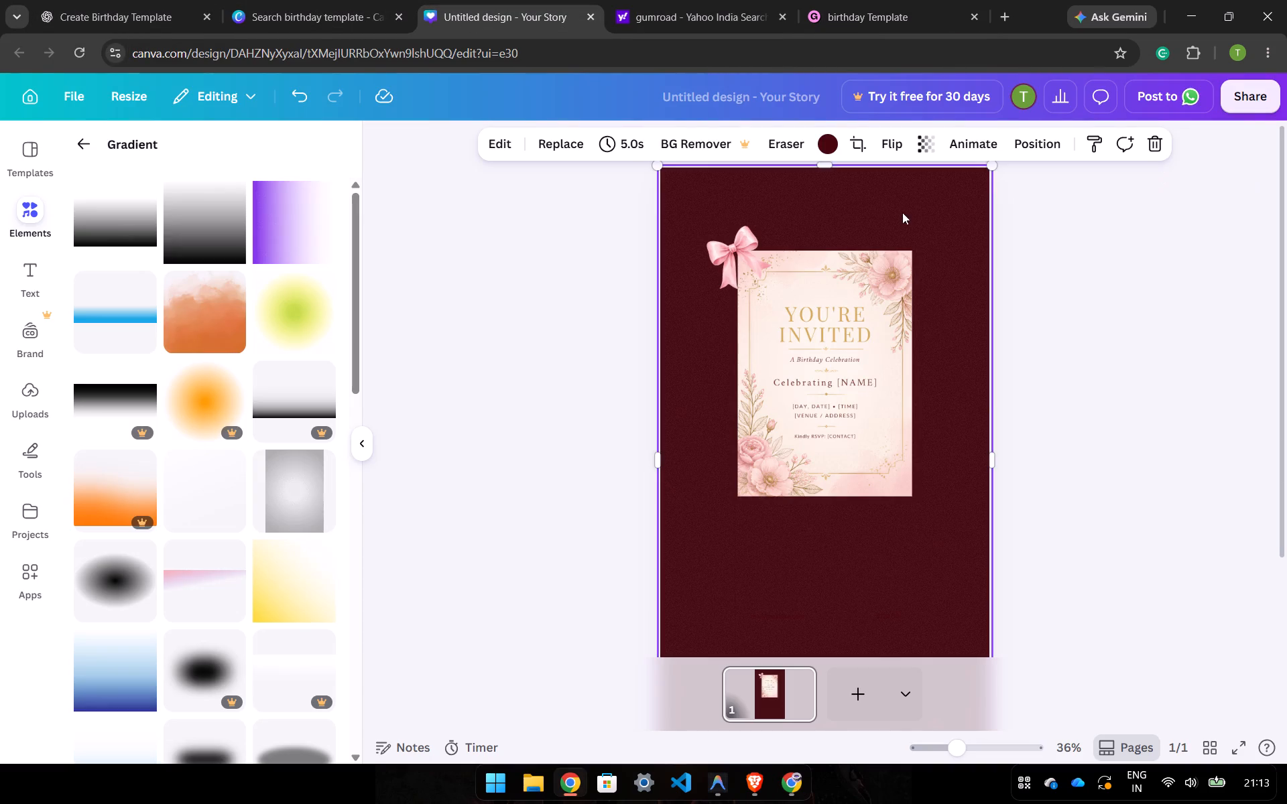
right_click(853, 303)
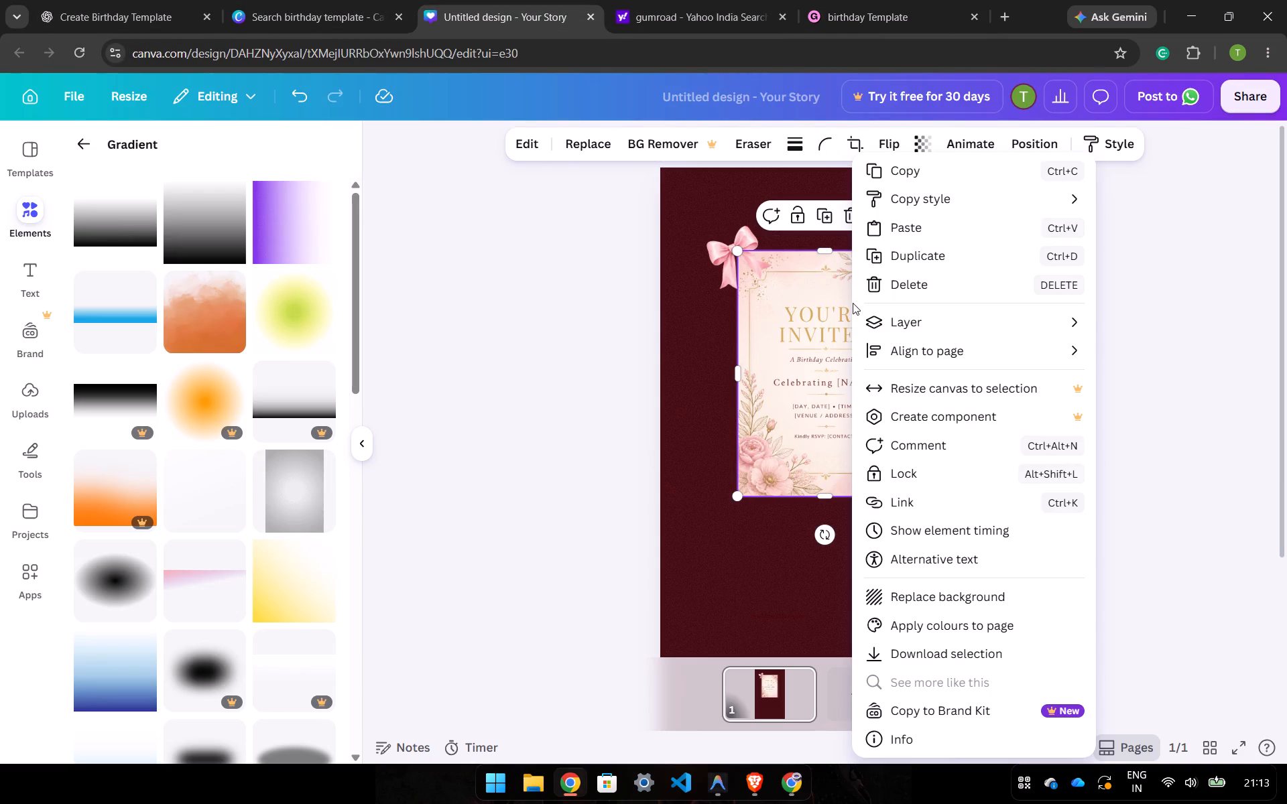
click(721, 582)
right_click(721, 582)
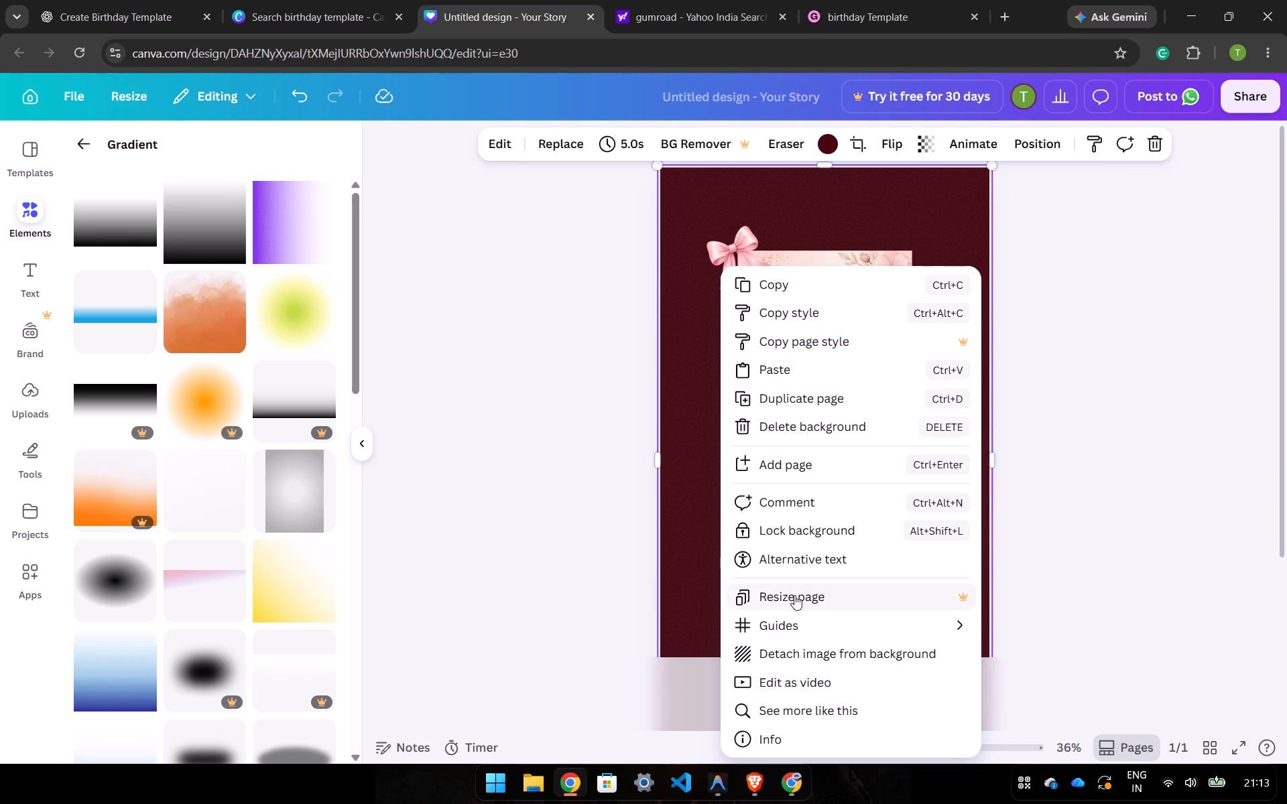
scroll(794, 595, down, 1)
click(489, 522)
click(1121, 279)
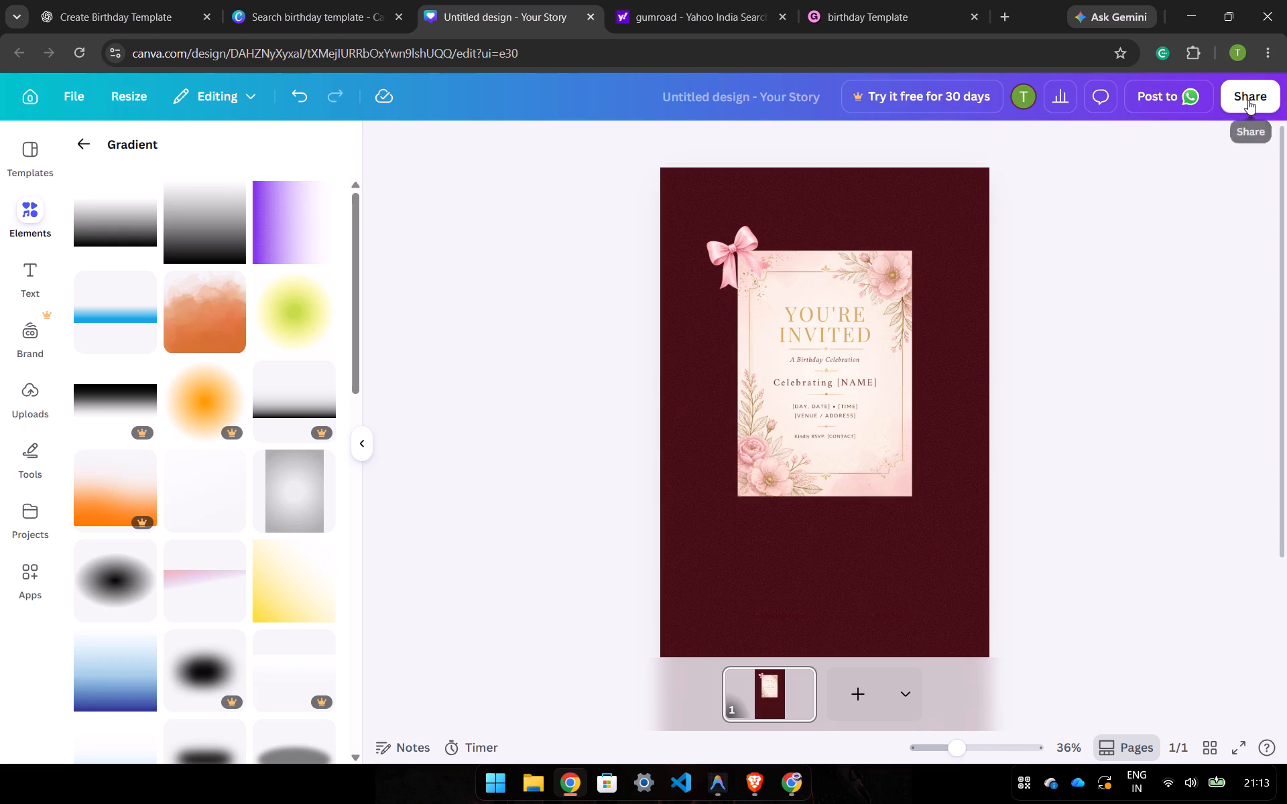
click(1248, 100)
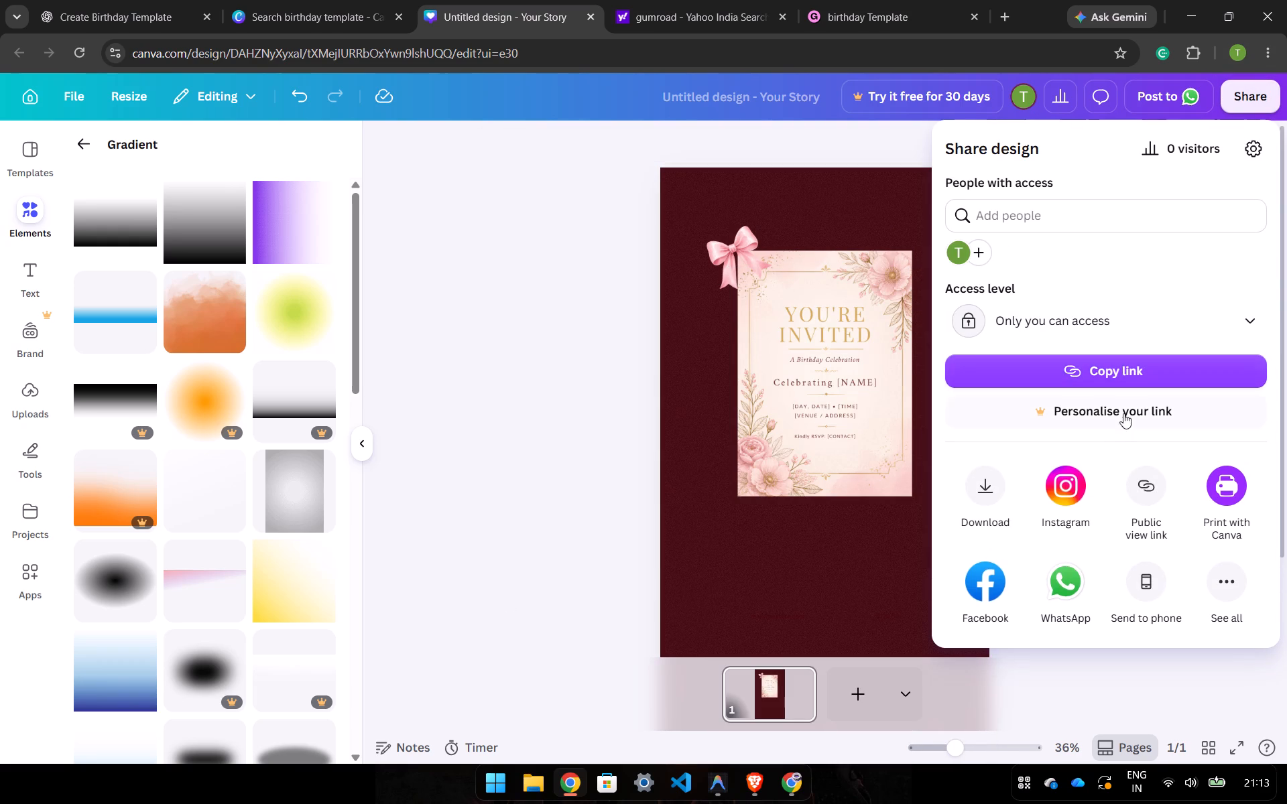
click(955, 514)
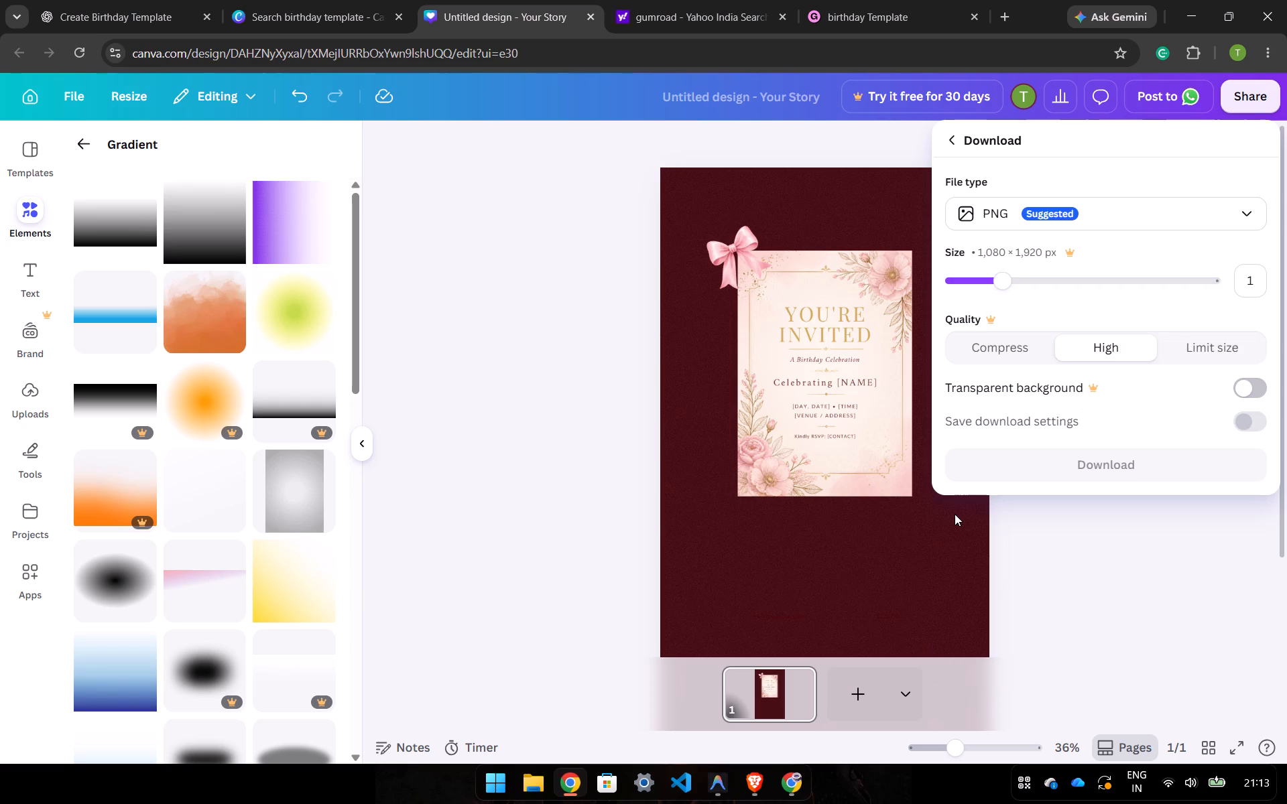
click(896, 546)
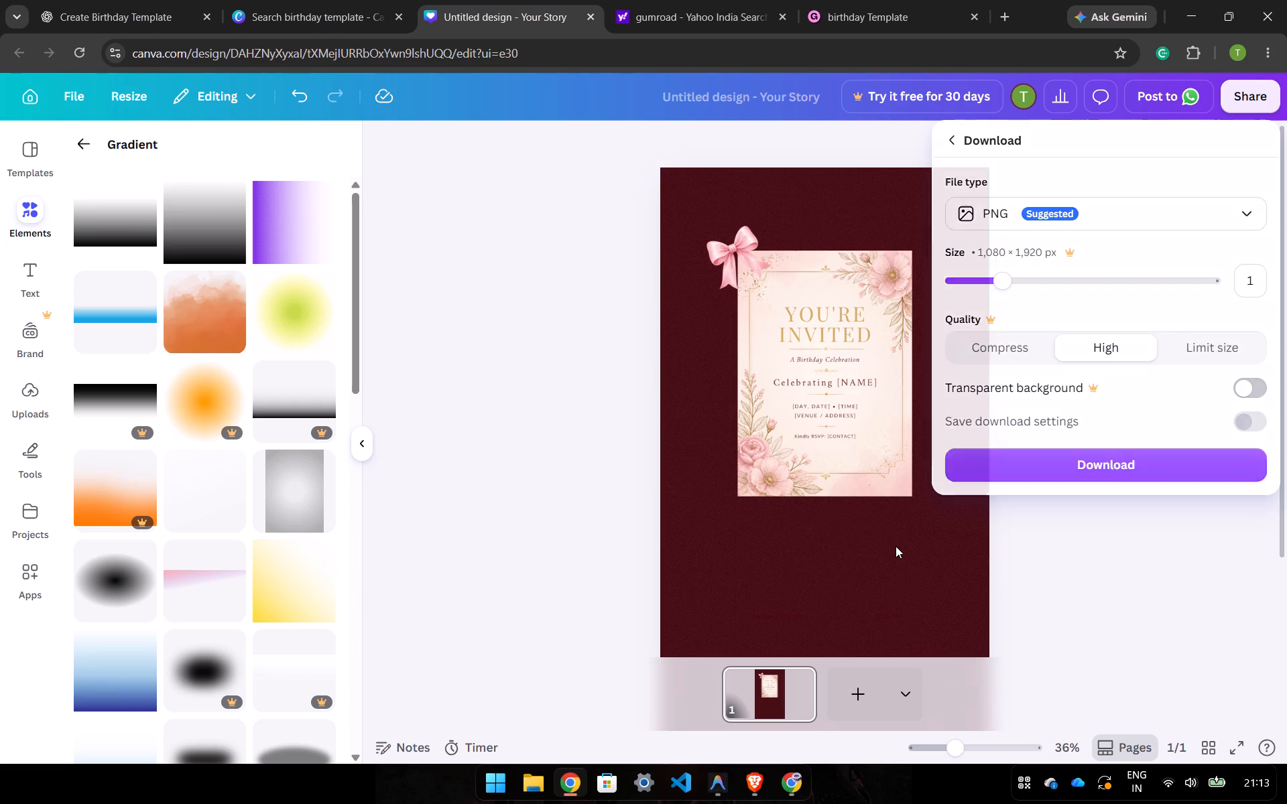
Reposition and enlarge the invitation image to about 900 × 1,300 px, leaving a dark red border around it.
drag(865, 488, 834, 492)
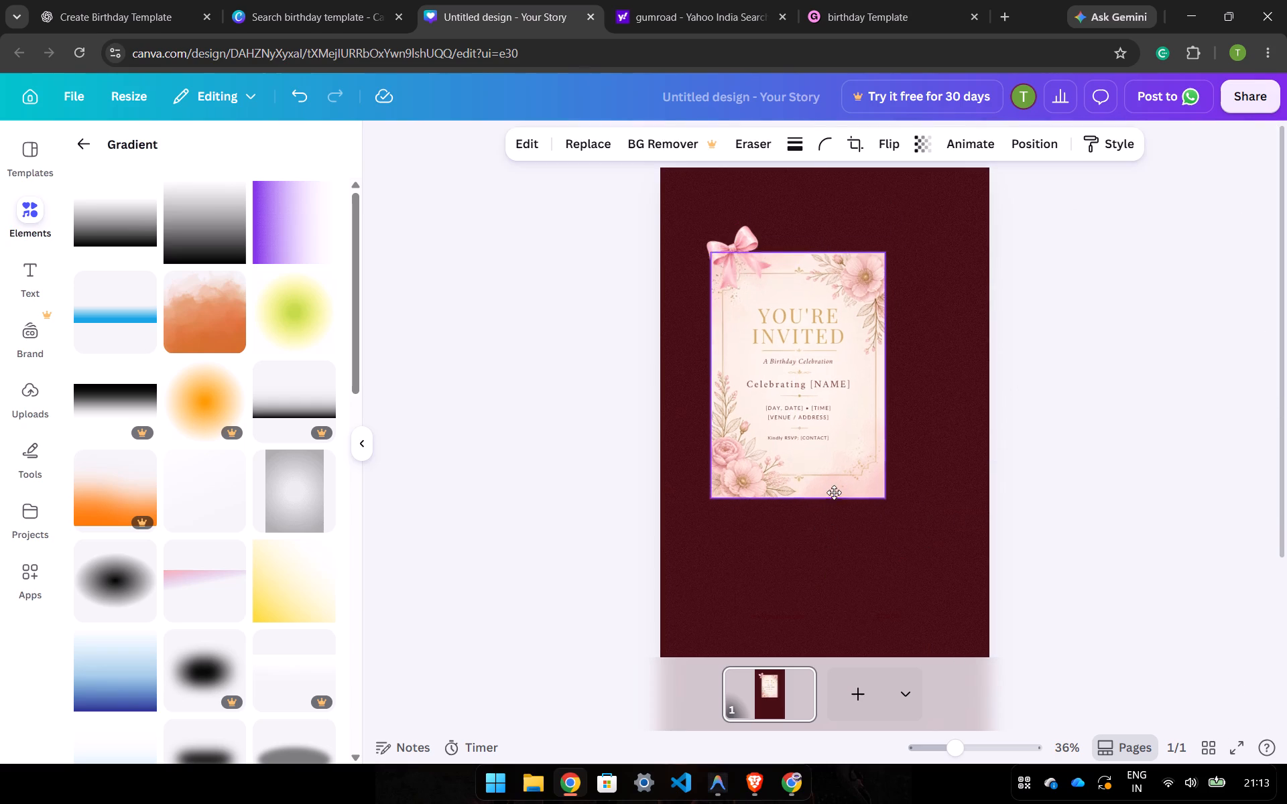
drag(834, 492, 858, 487)
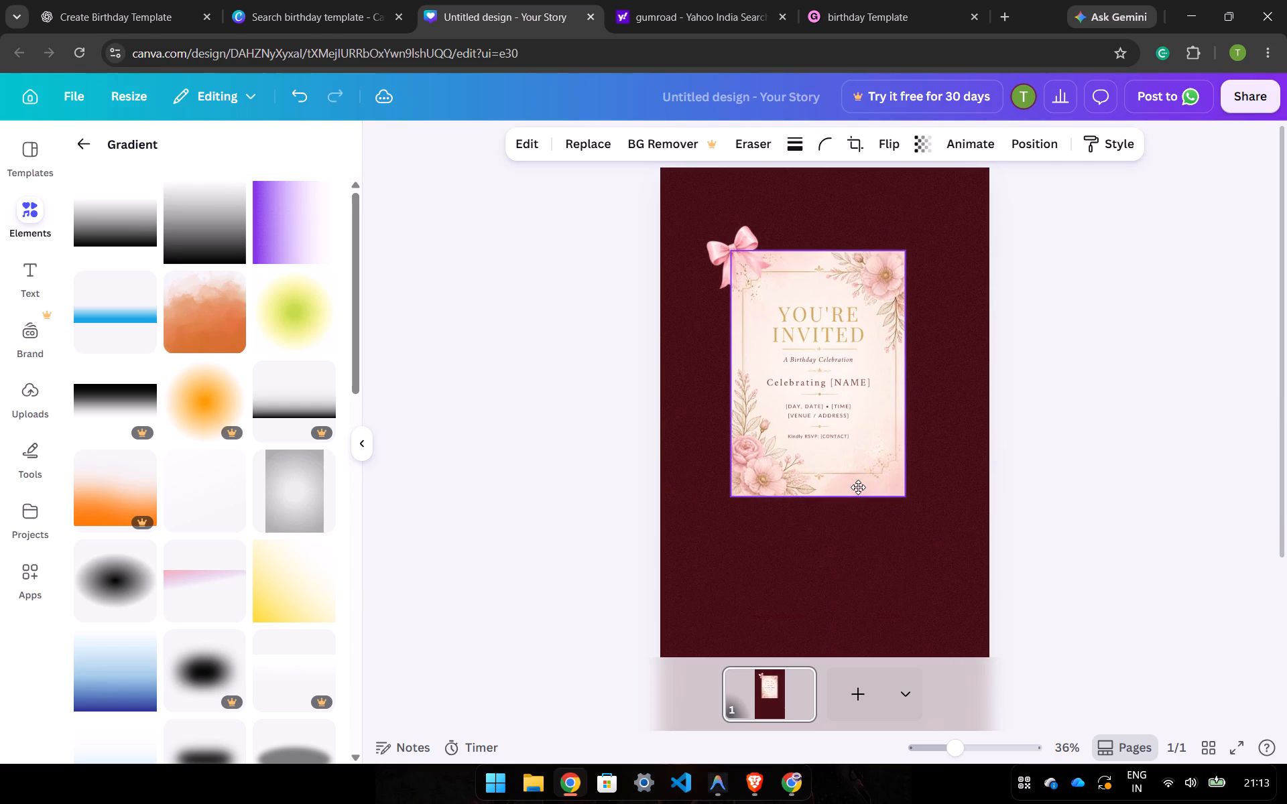
drag(858, 487, 855, 481)
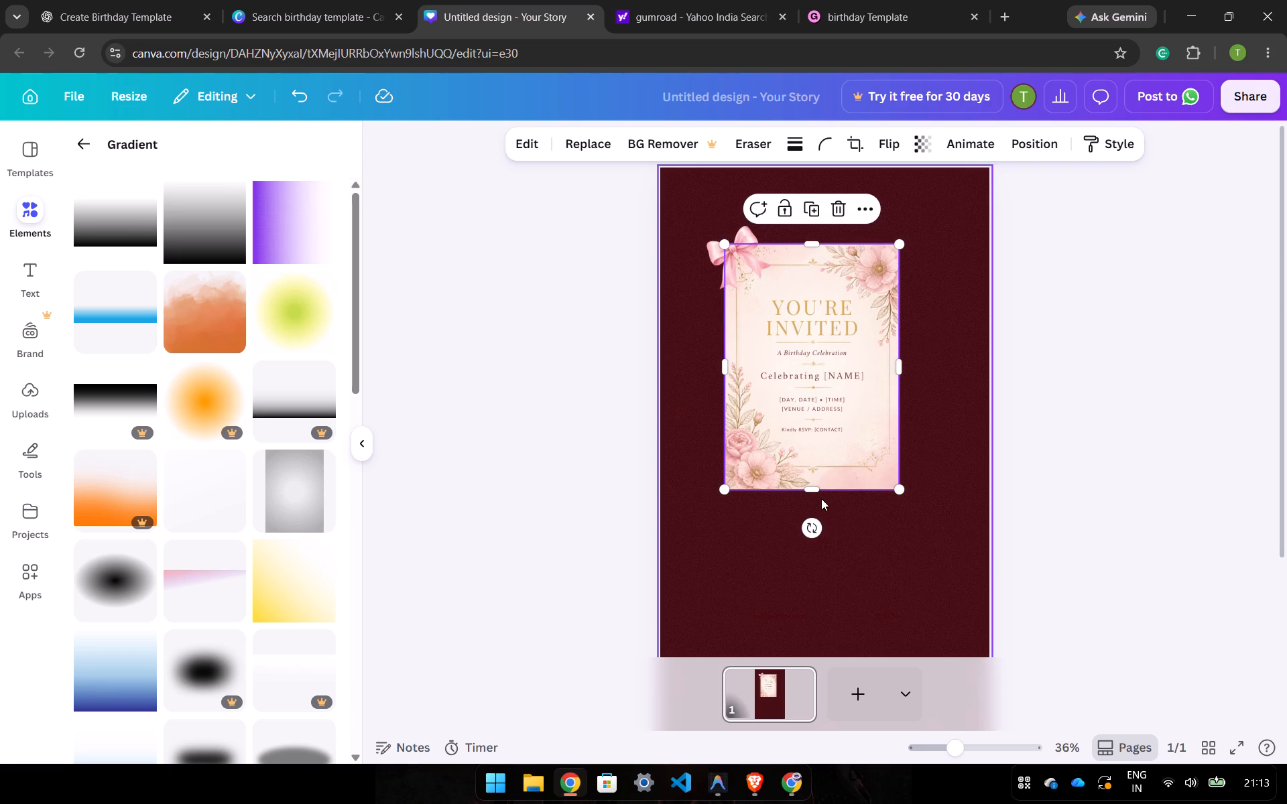
drag(812, 490, 846, 545)
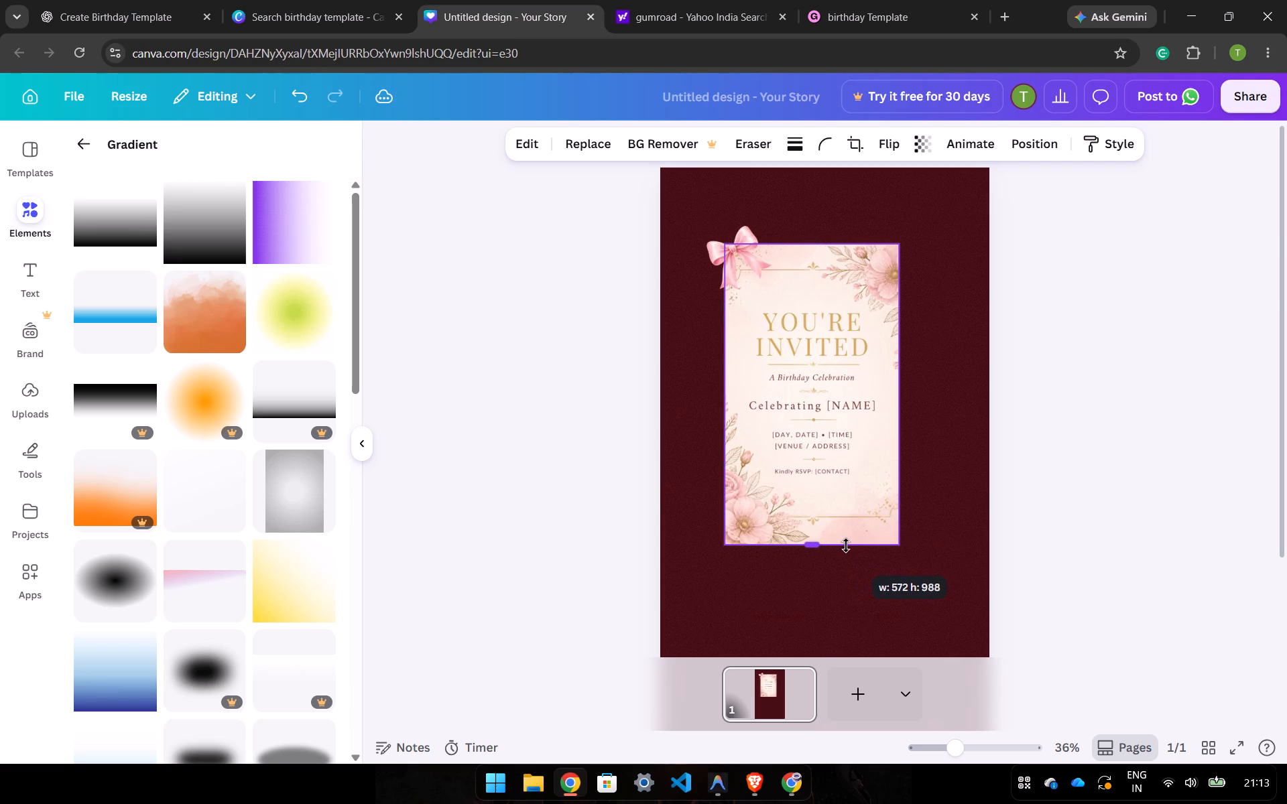
drag(846, 545, 847, 525)
drag(898, 385, 938, 380)
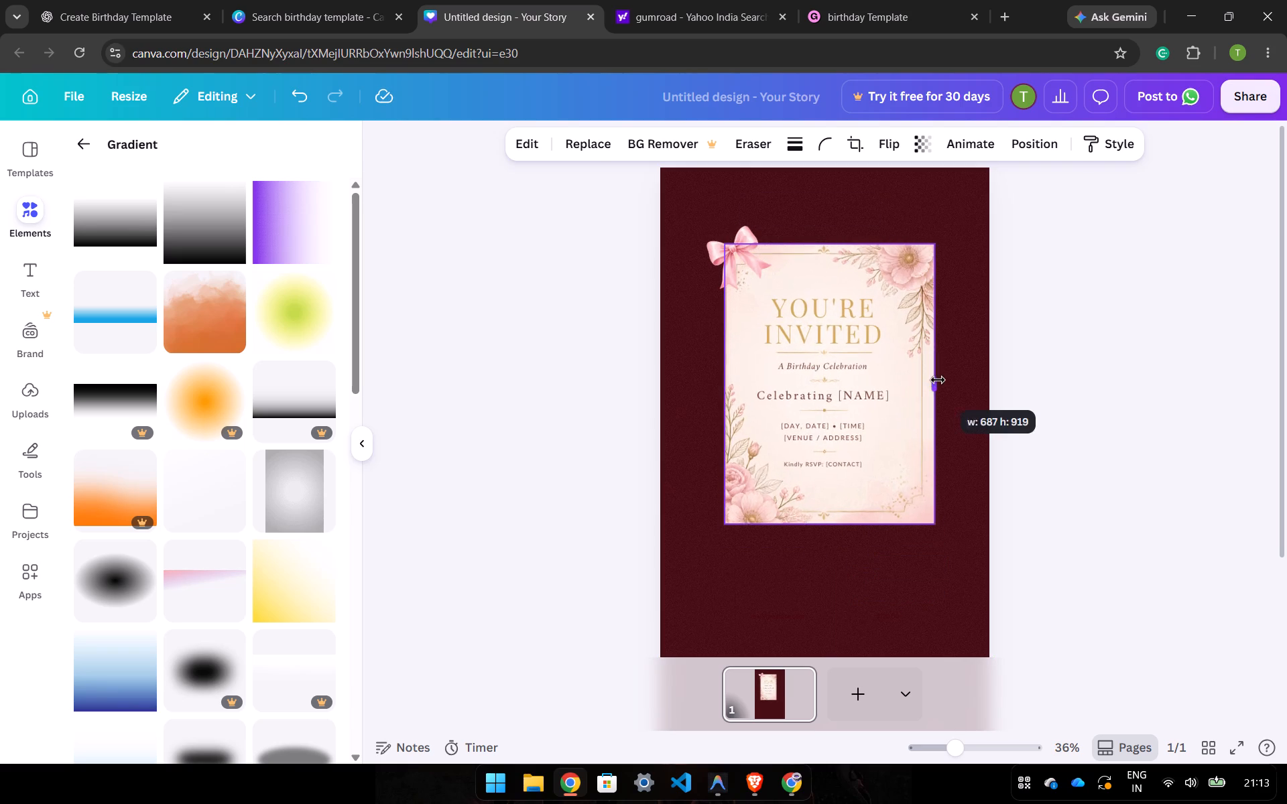
drag(938, 380, 968, 388)
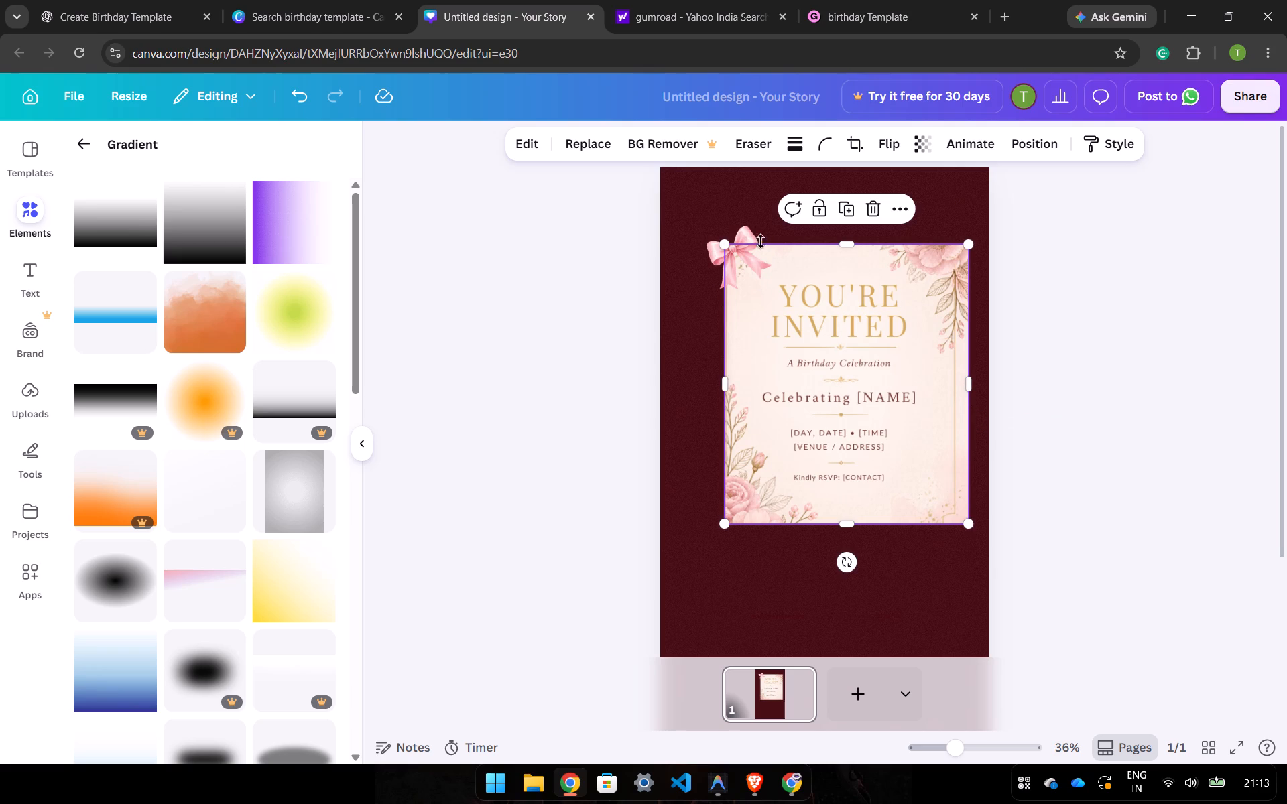
drag(848, 243, 839, 187)
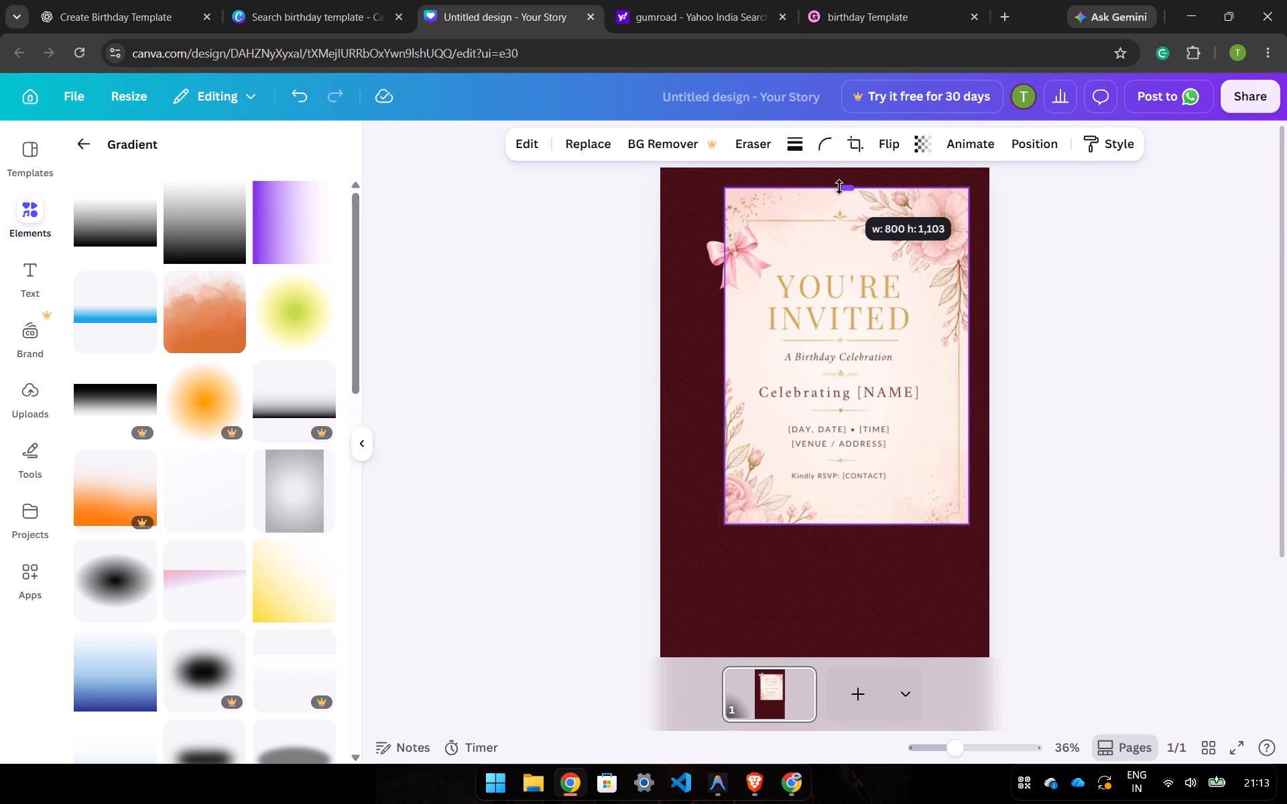
drag(839, 187, 838, 194)
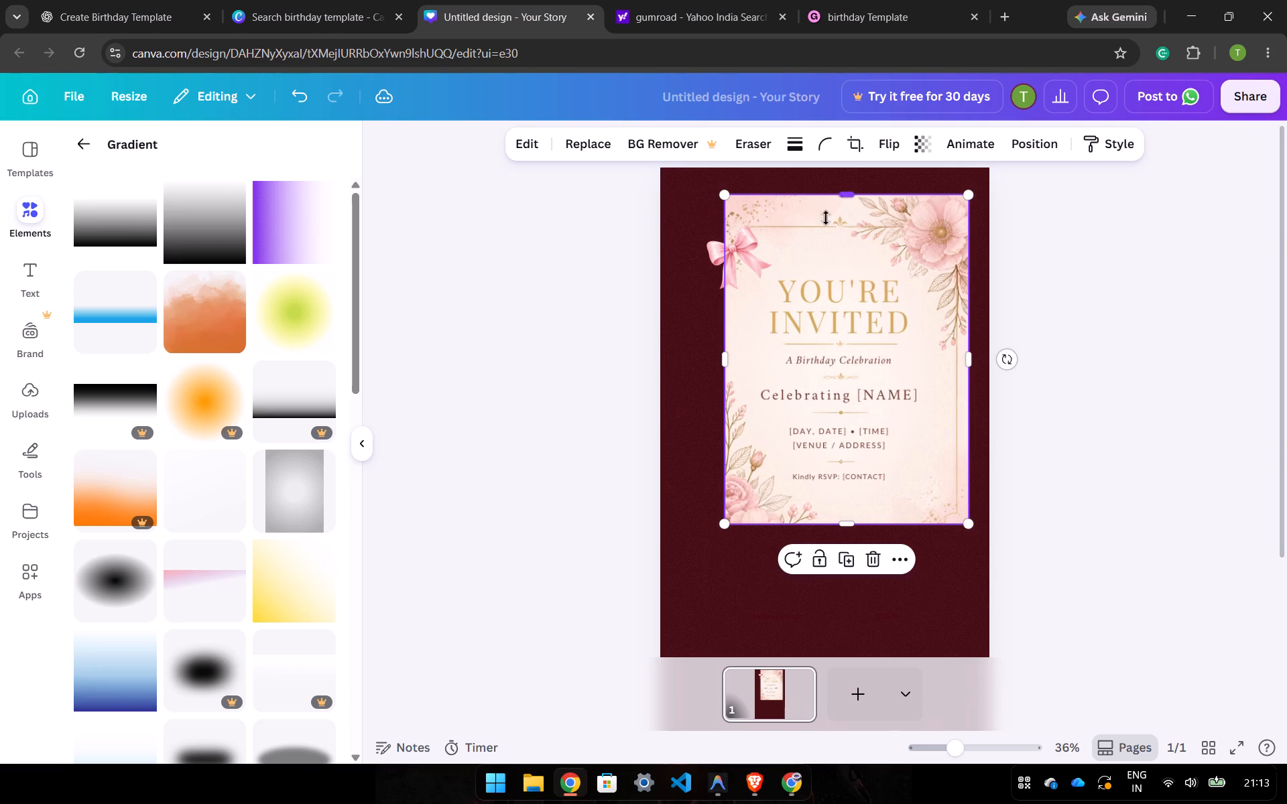
drag(727, 359, 698, 362)
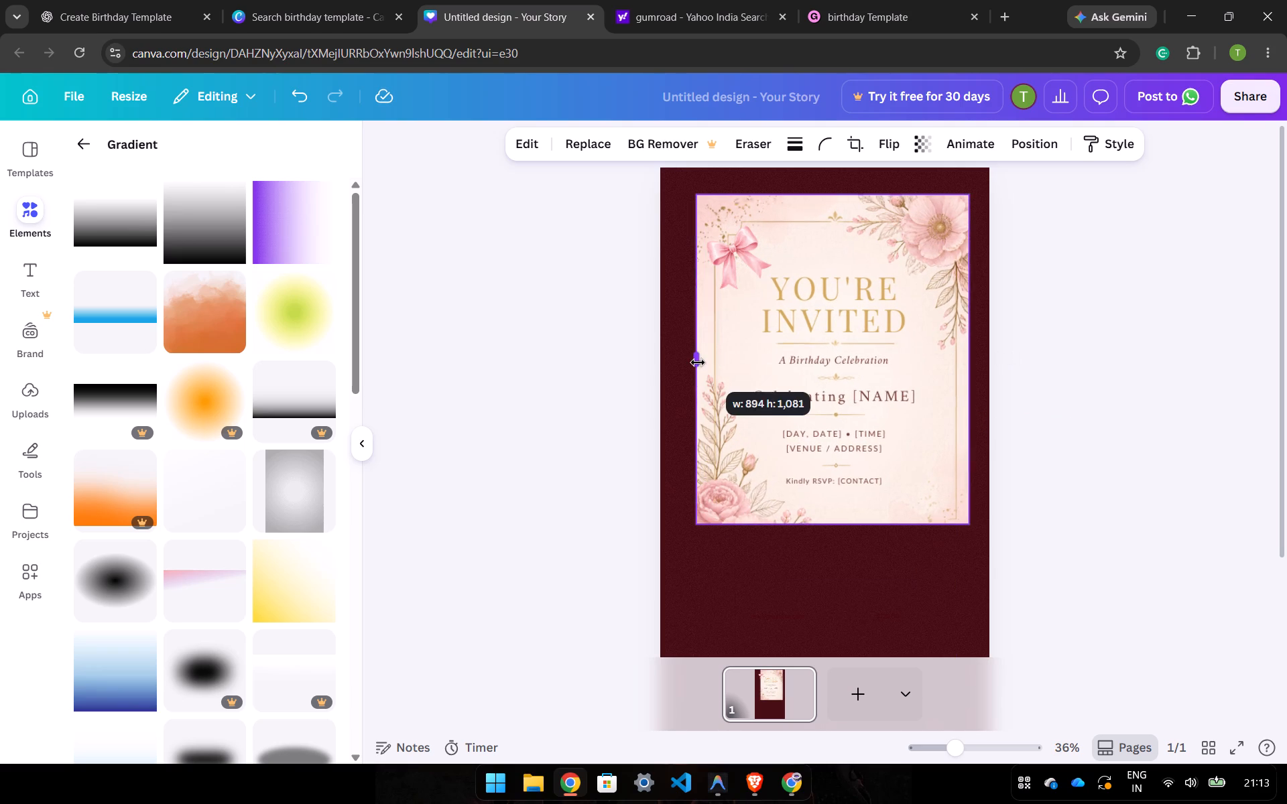
drag(698, 362, 697, 362)
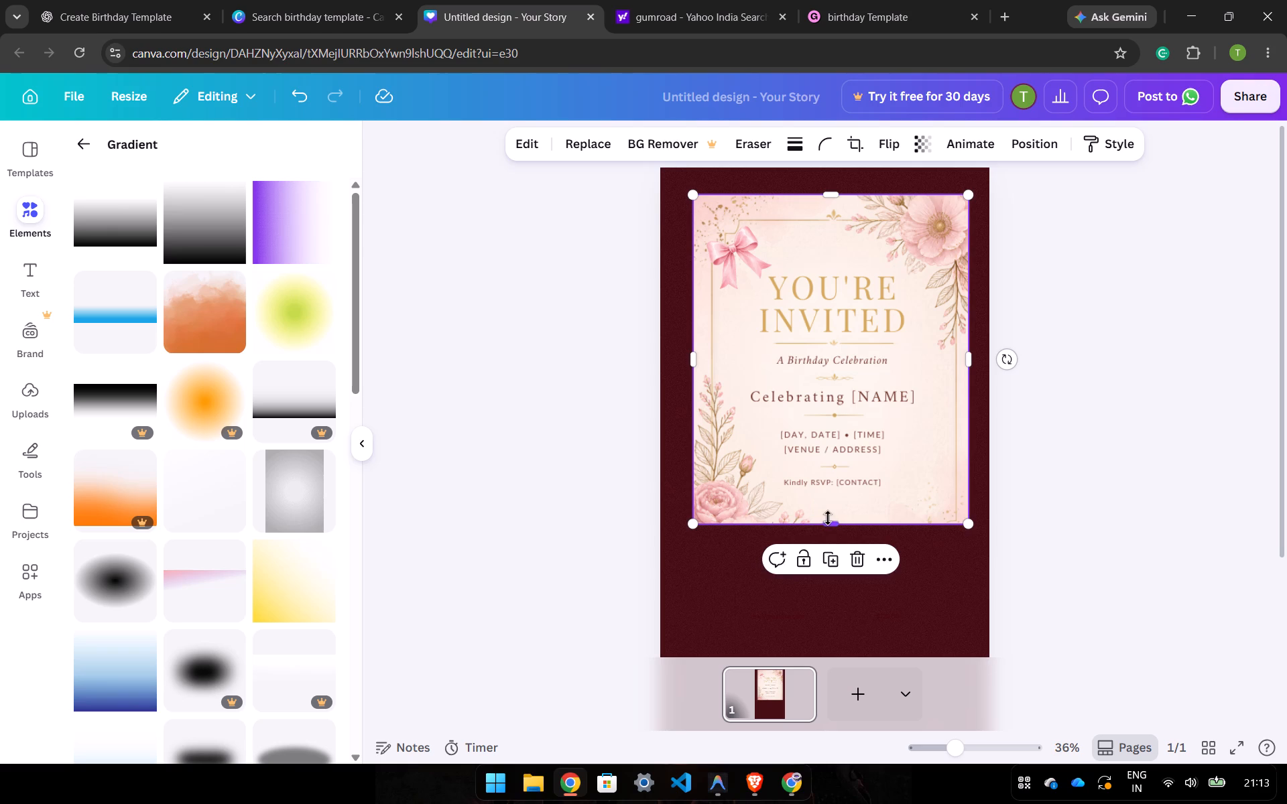
drag(829, 518, 839, 587)
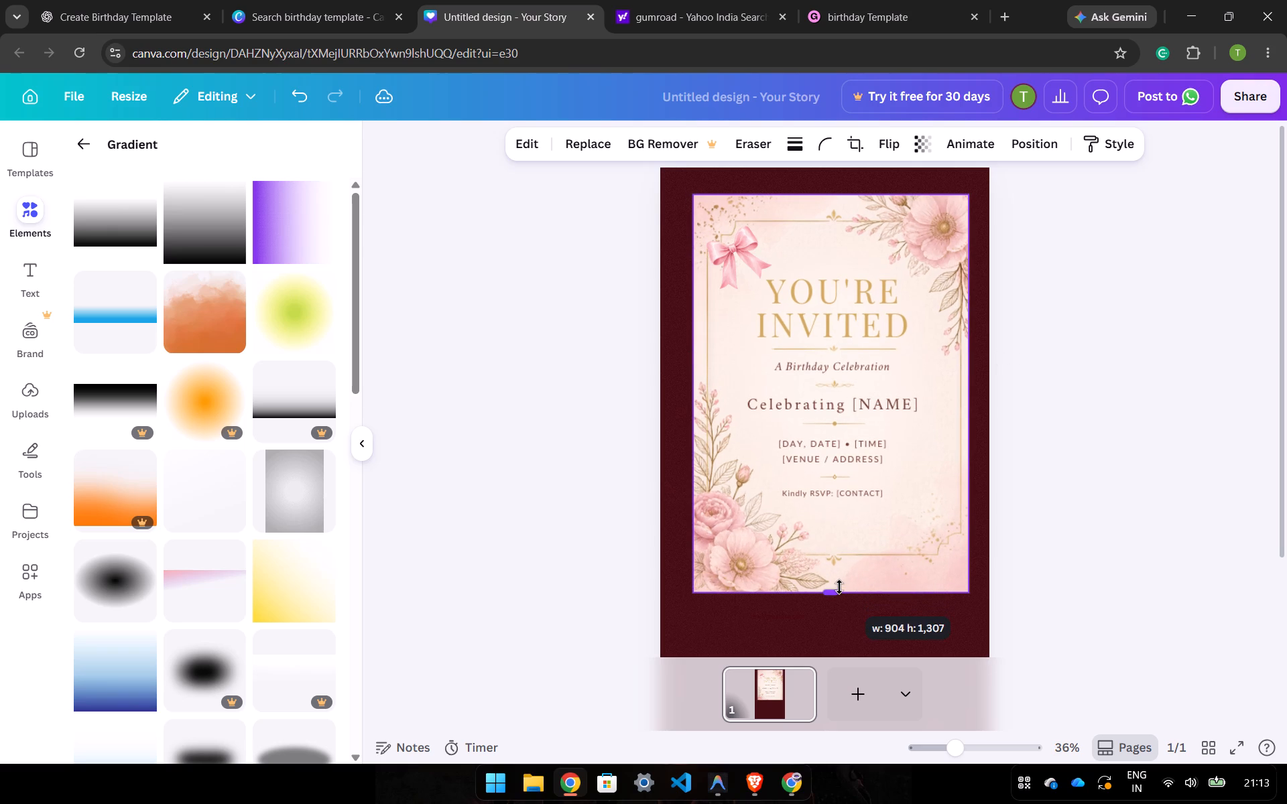
drag(839, 587, 841, 581)
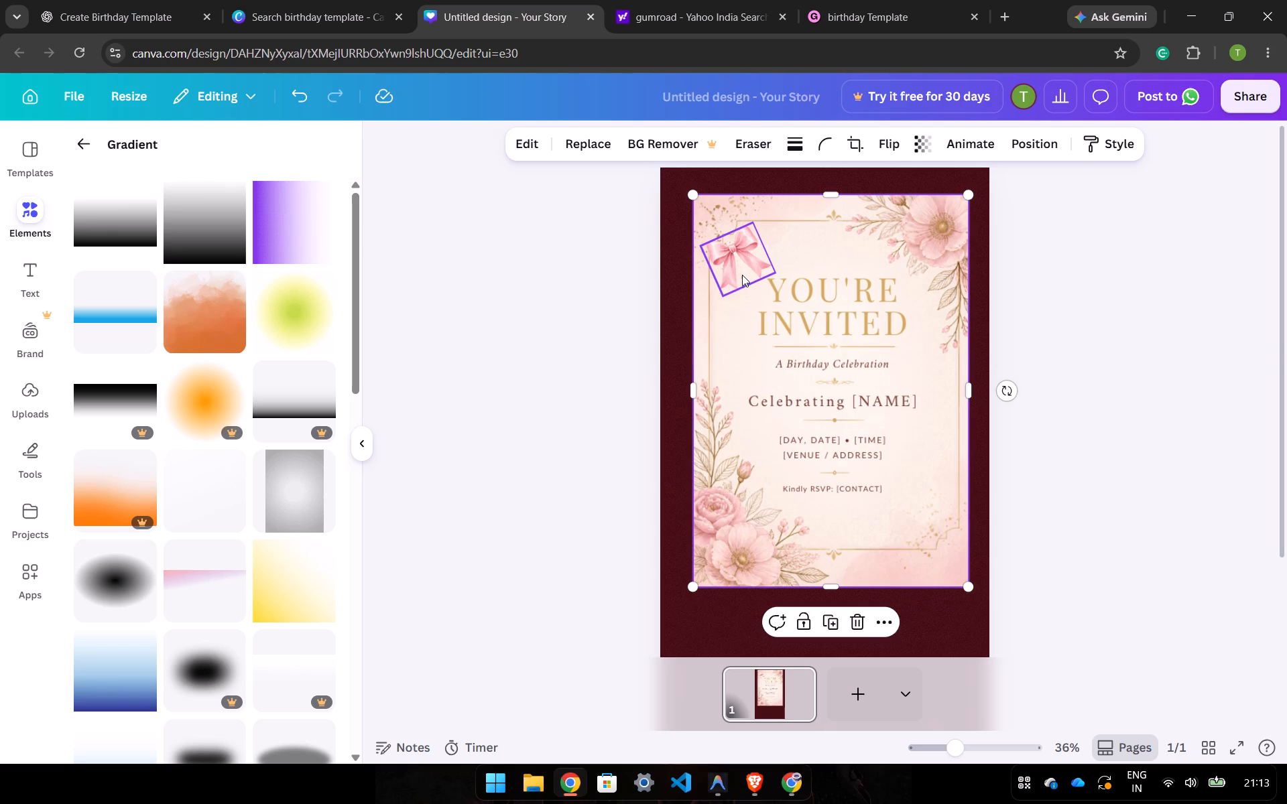
Move the pink bow so it overlaps the upper-left corner of the invitation image.
drag(741, 271, 704, 211)
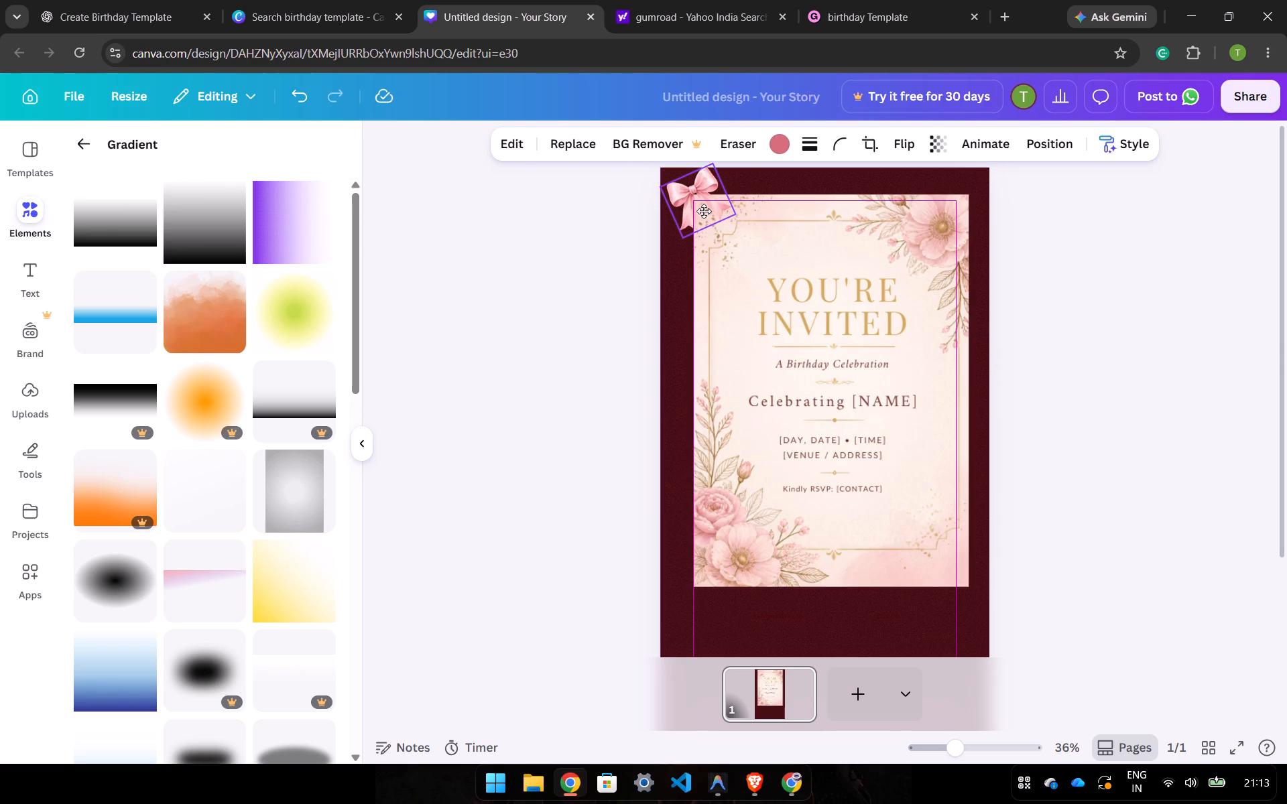
drag(704, 211, 711, 224)
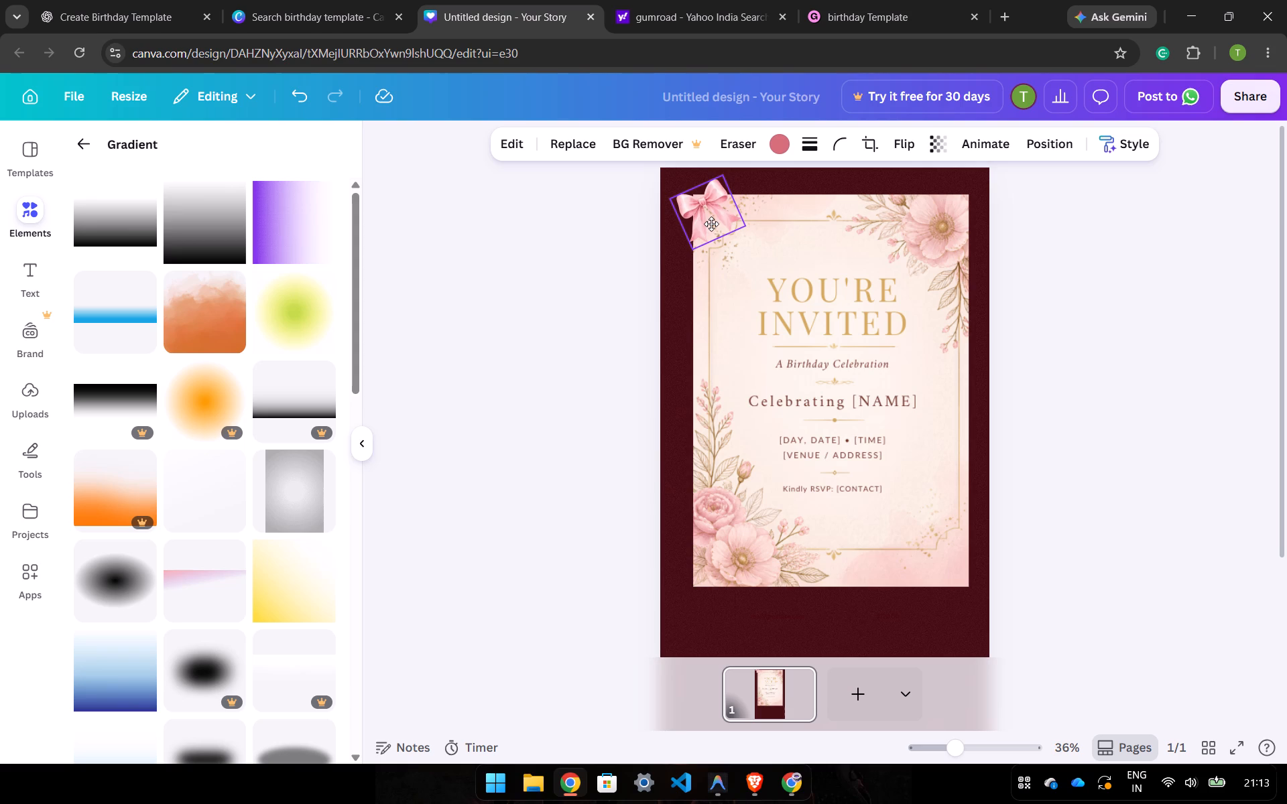
drag(711, 224, 711, 223)
Download the design as a high-quality PNG at 1,080 × 1,920 px.
click(1247, 105)
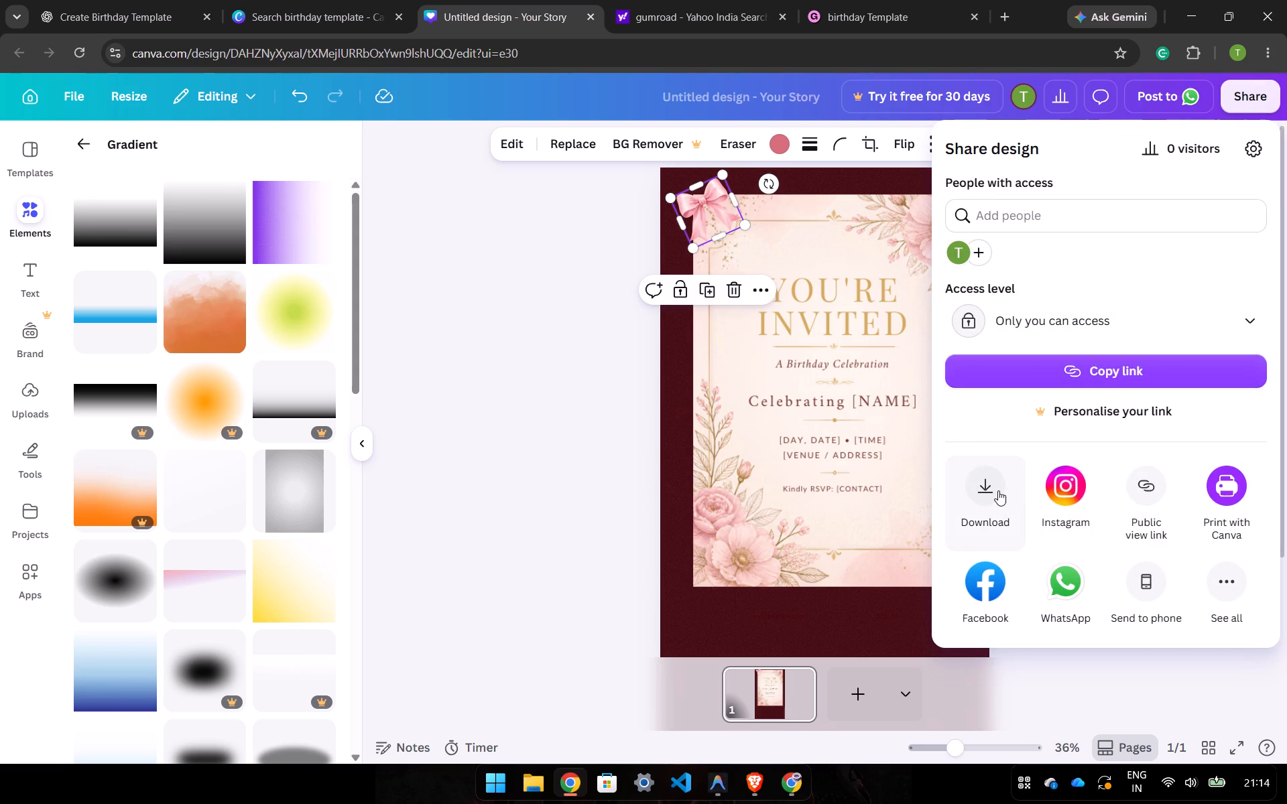
click(999, 490)
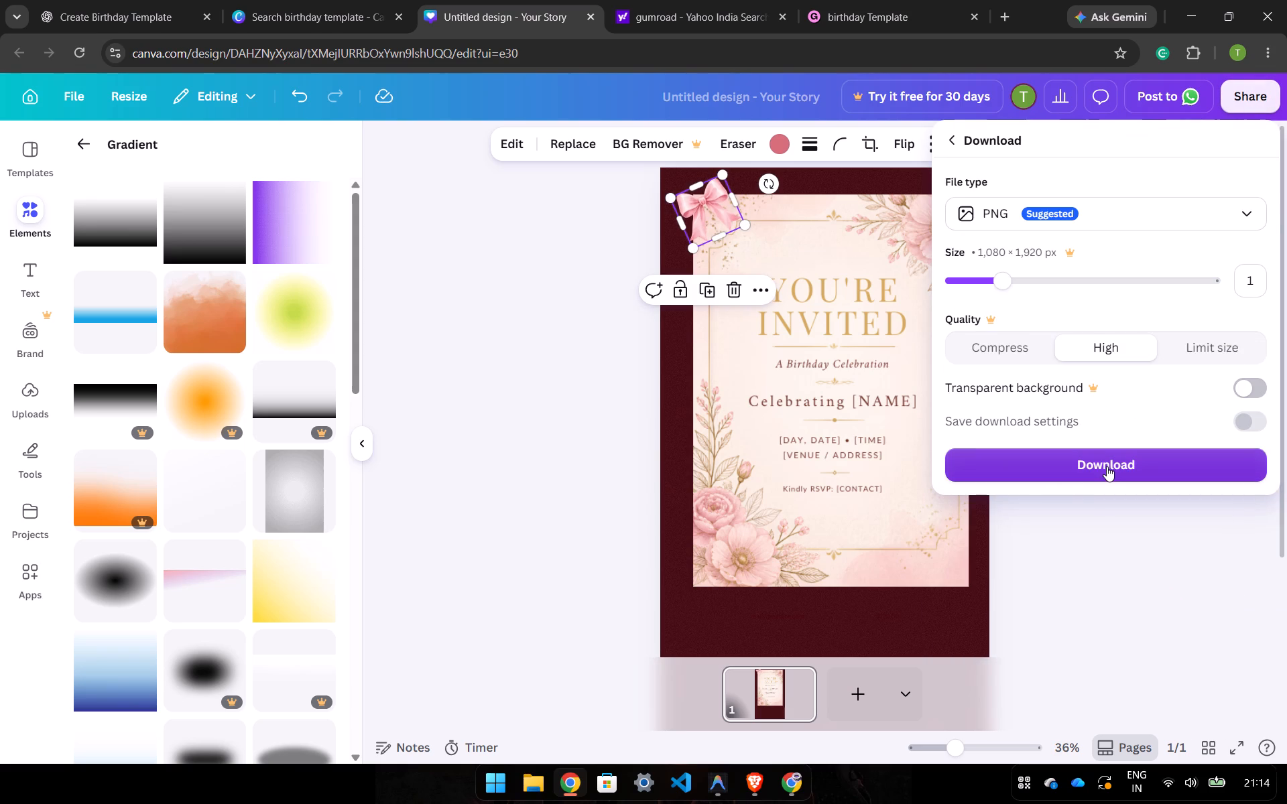
click(1107, 467)
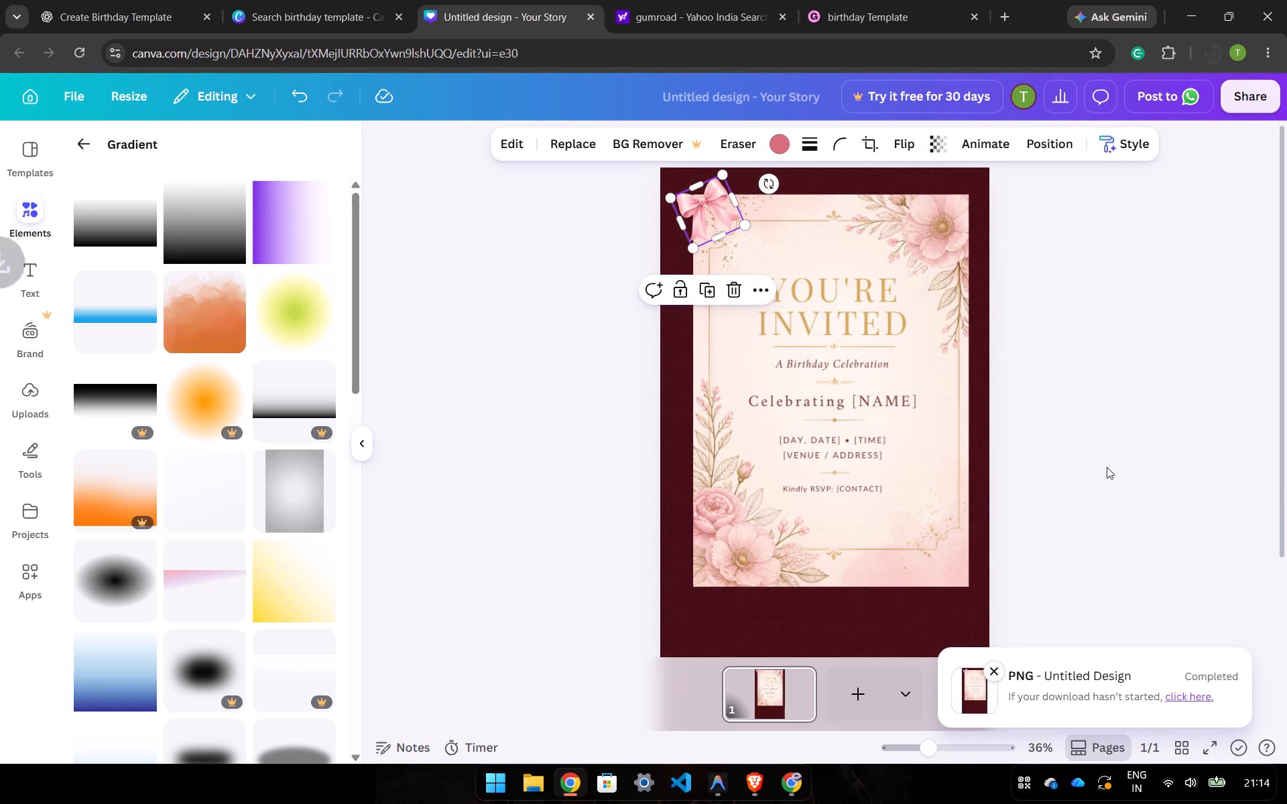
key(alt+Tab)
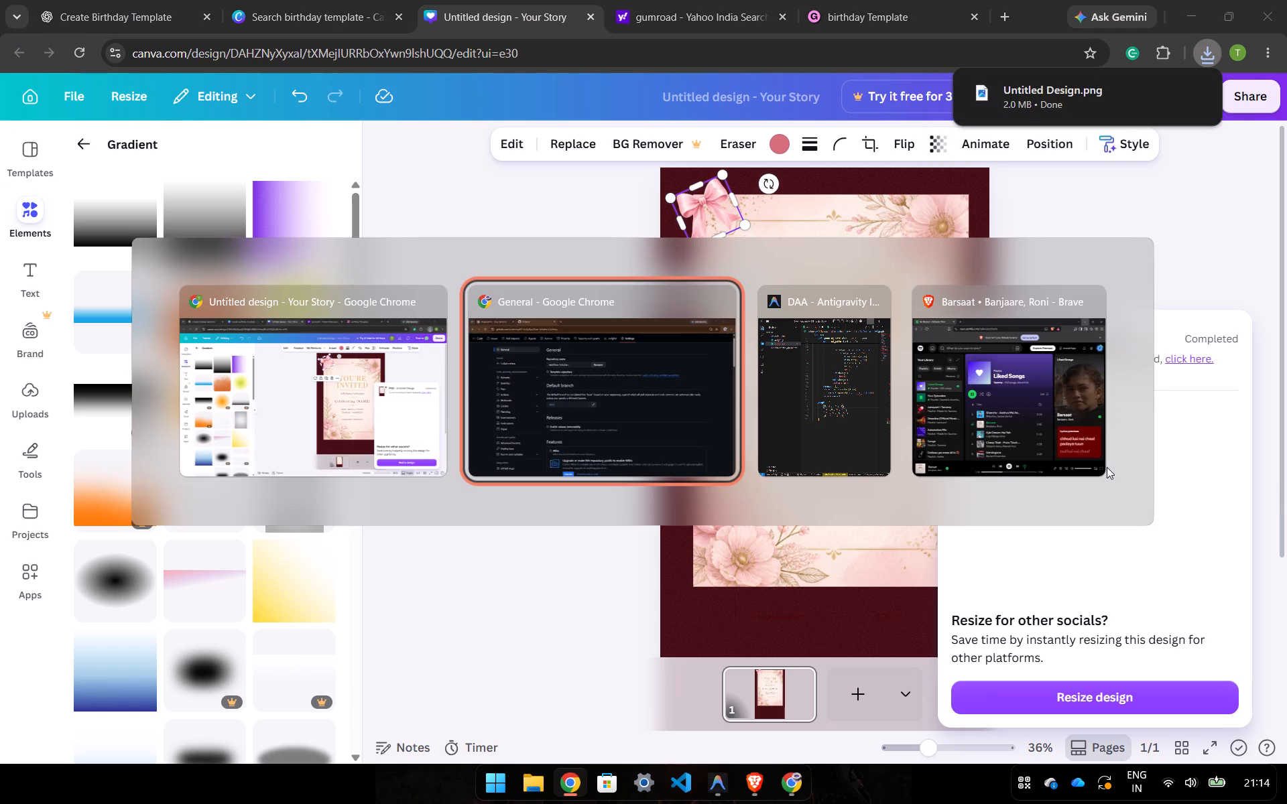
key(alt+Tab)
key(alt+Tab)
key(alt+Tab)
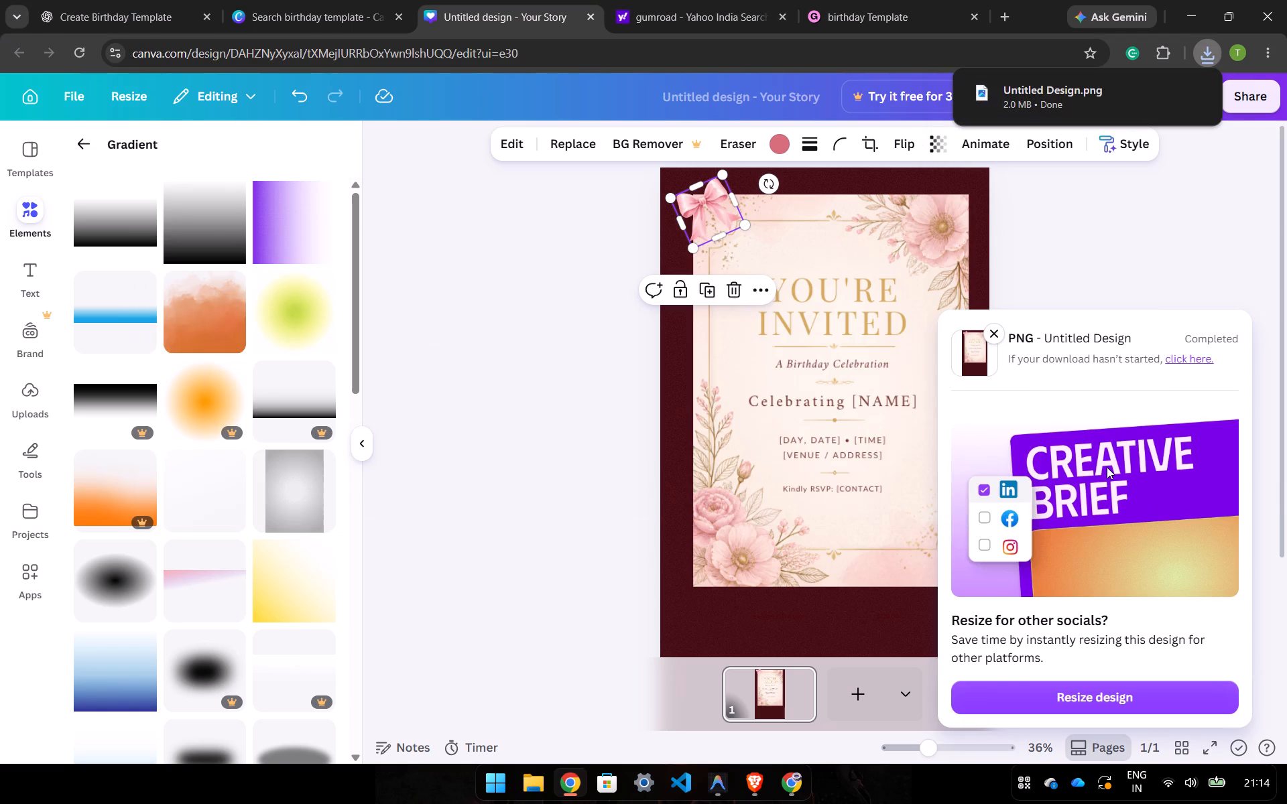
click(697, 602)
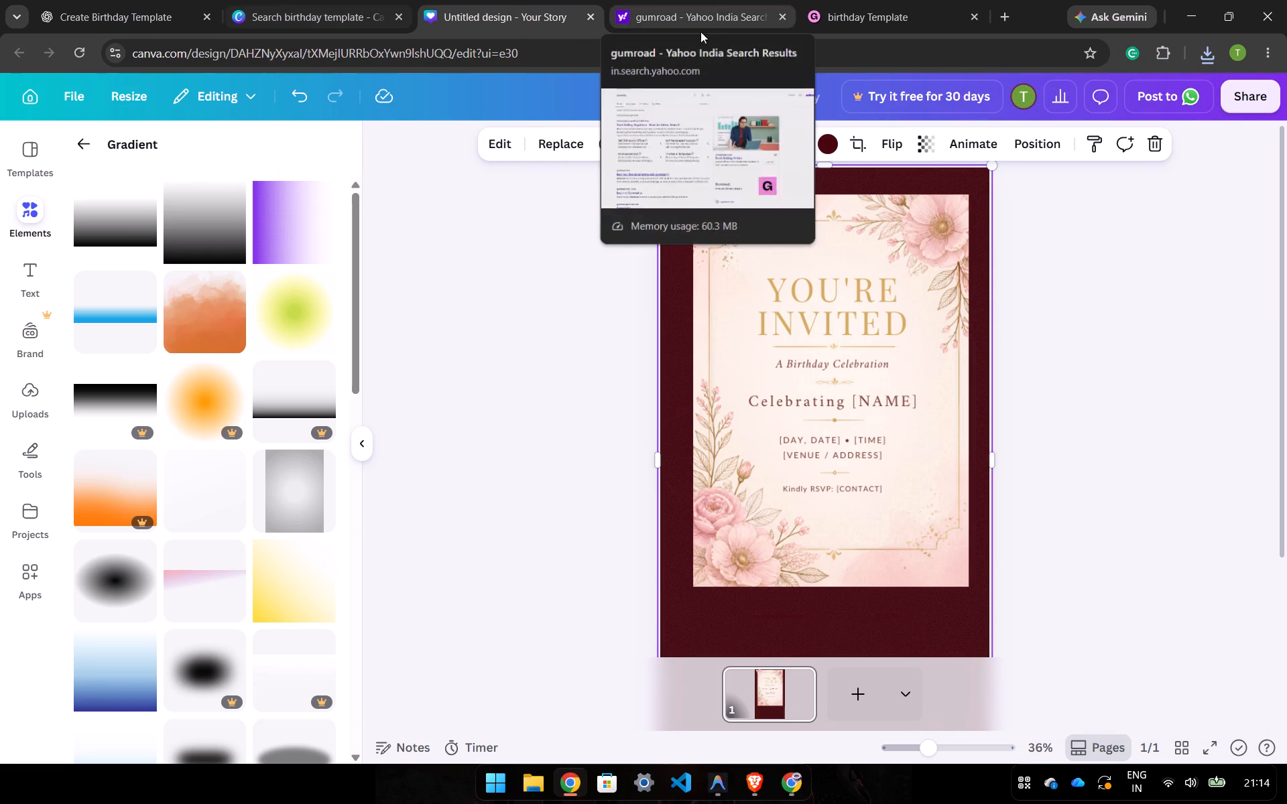
Switch to the Gumroad birthday Template product and upload the Untitled Design PNG from Downloads as its cover.
click(830, 17)
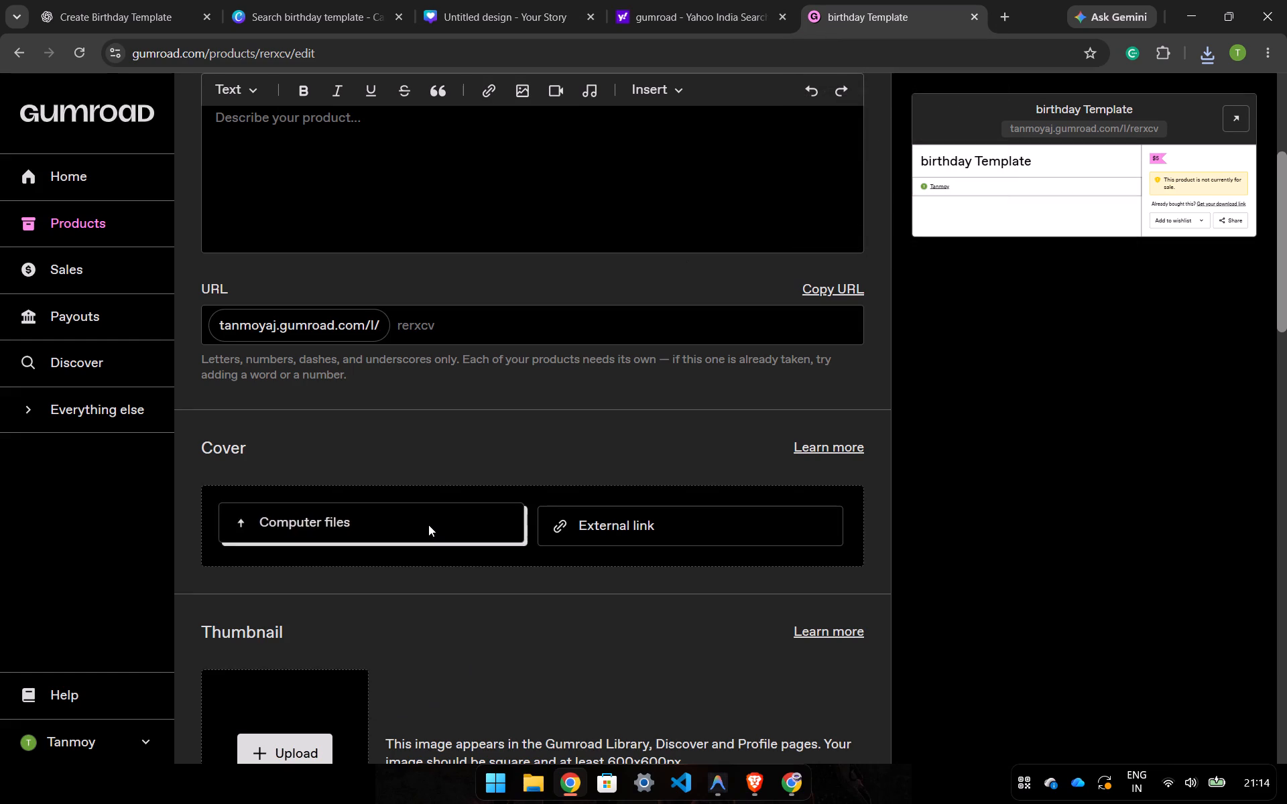
click(428, 525)
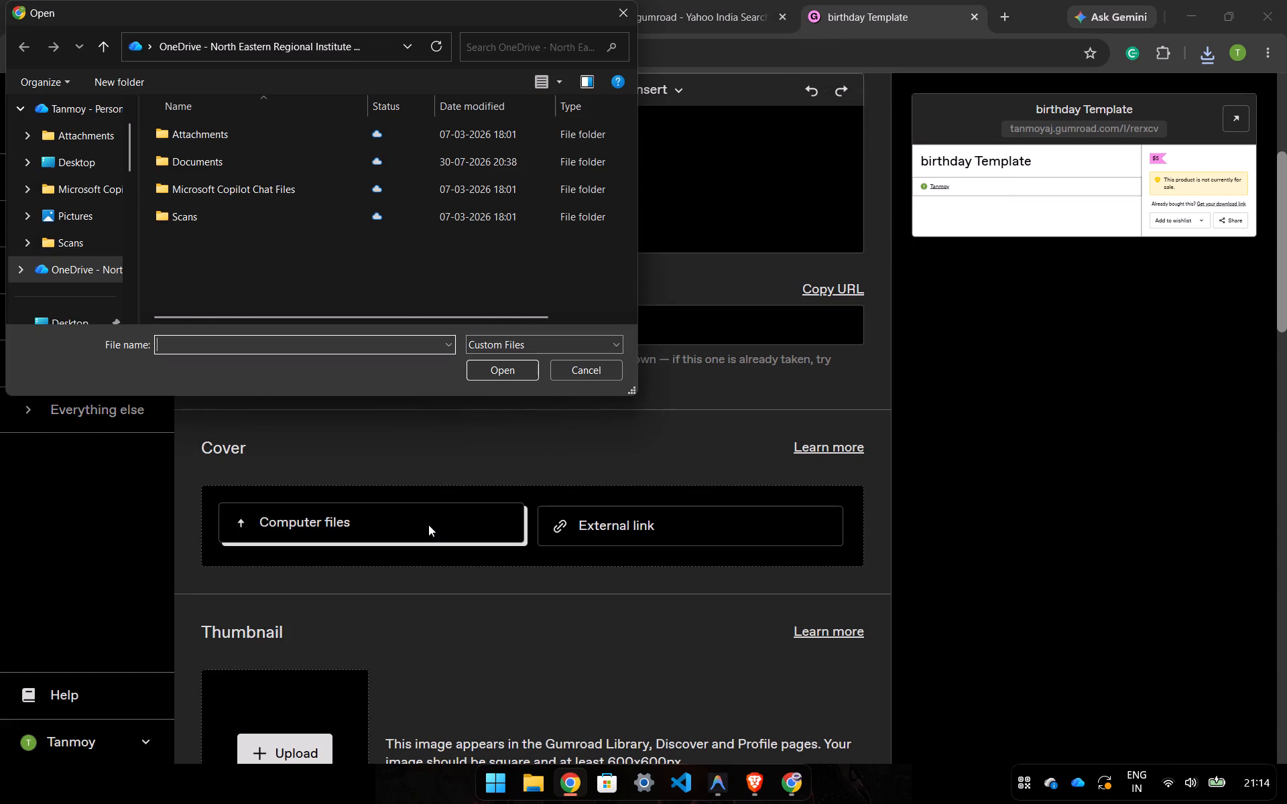
click(66, 310)
click(67, 293)
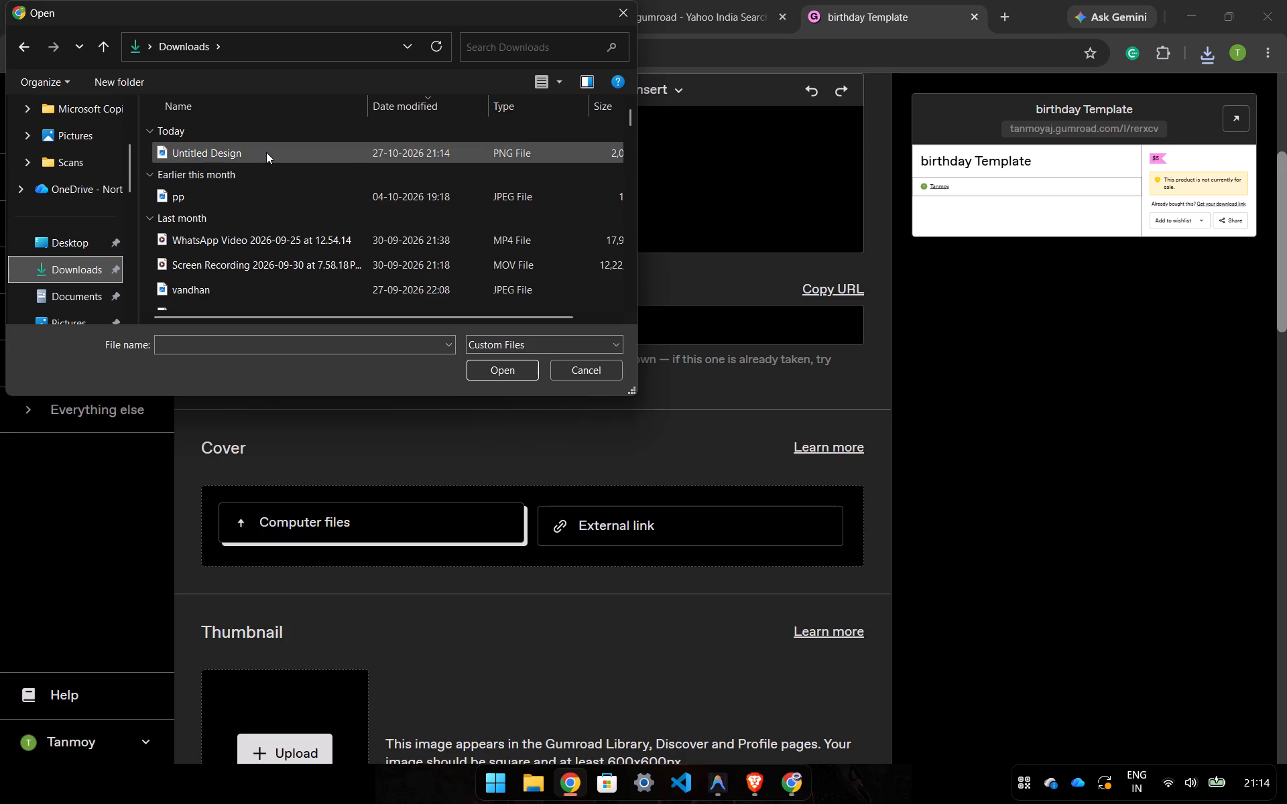
click(266, 152)
click(479, 364)
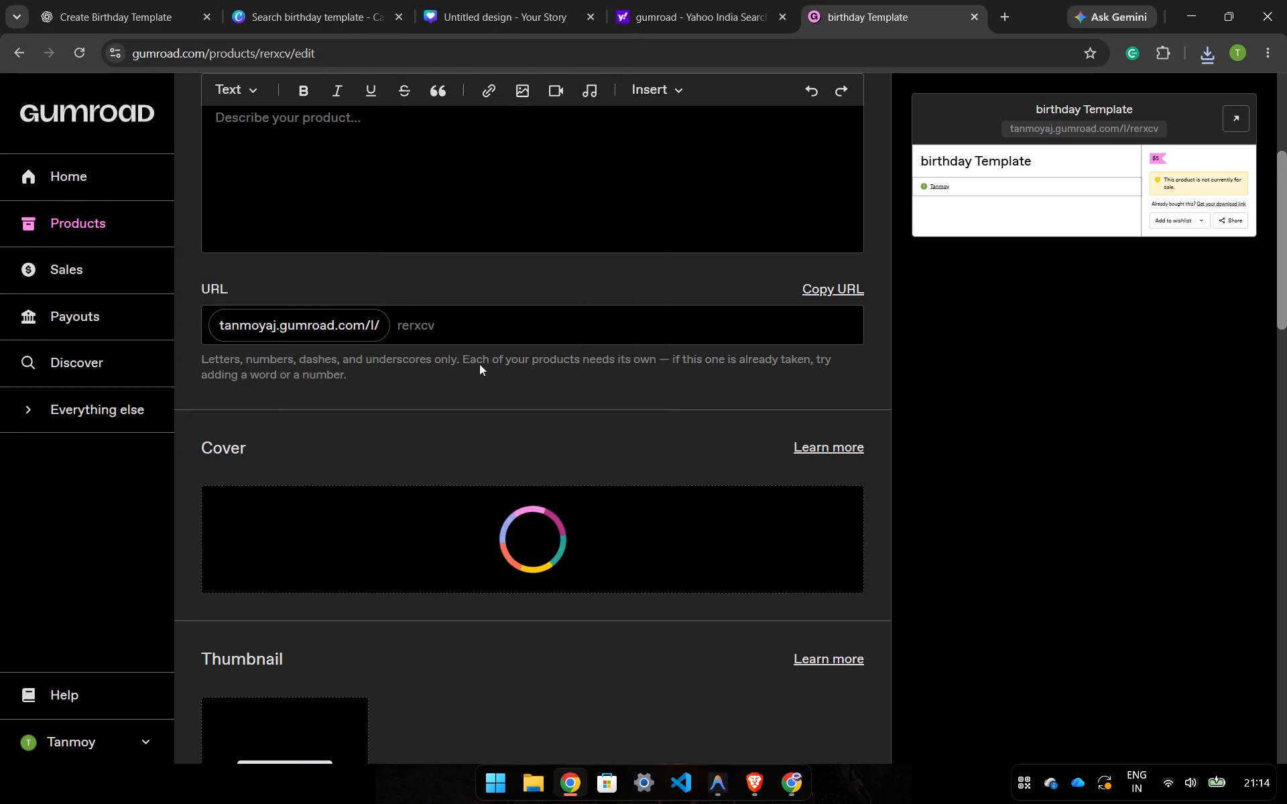
Enable the Gumroad community chat and Discord server invitations in the product's Integrations, briefly trying the Circle community option.
scroll(479, 364, down, 2)
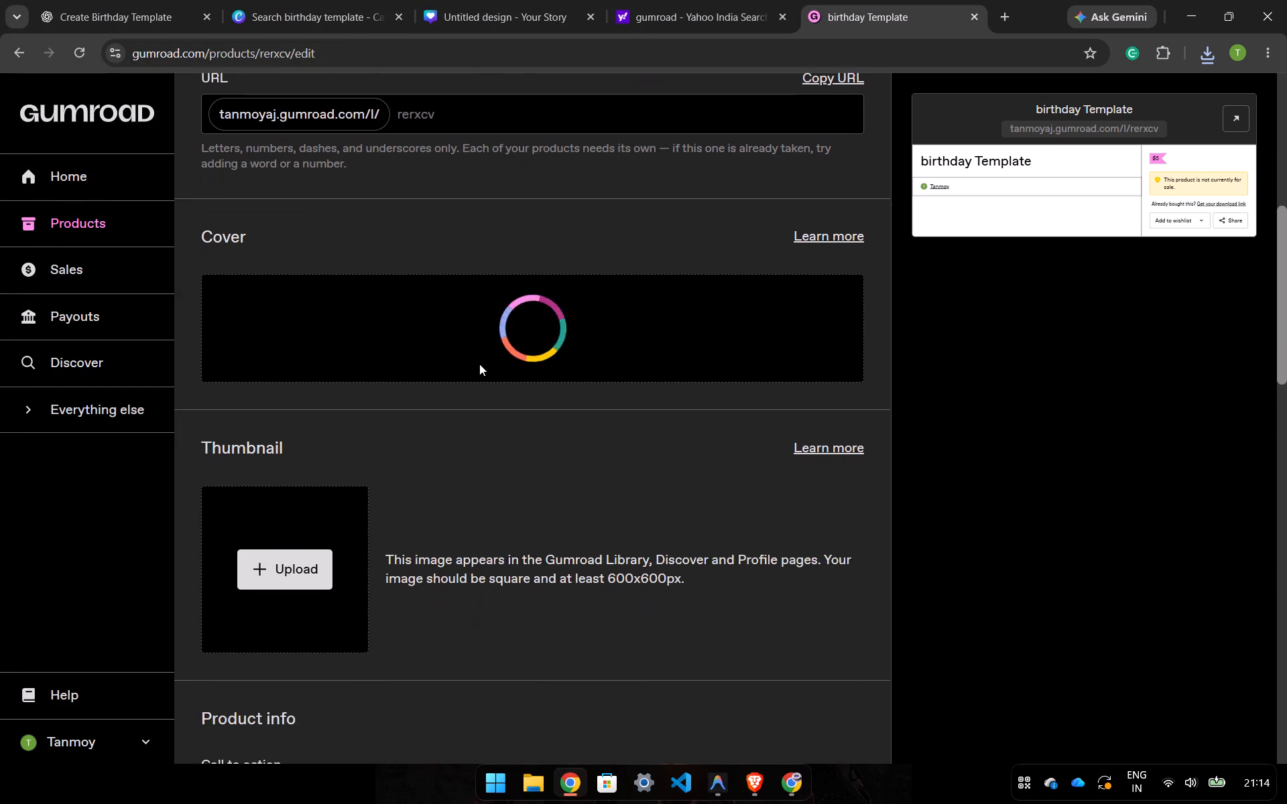
scroll(479, 364, down, 1)
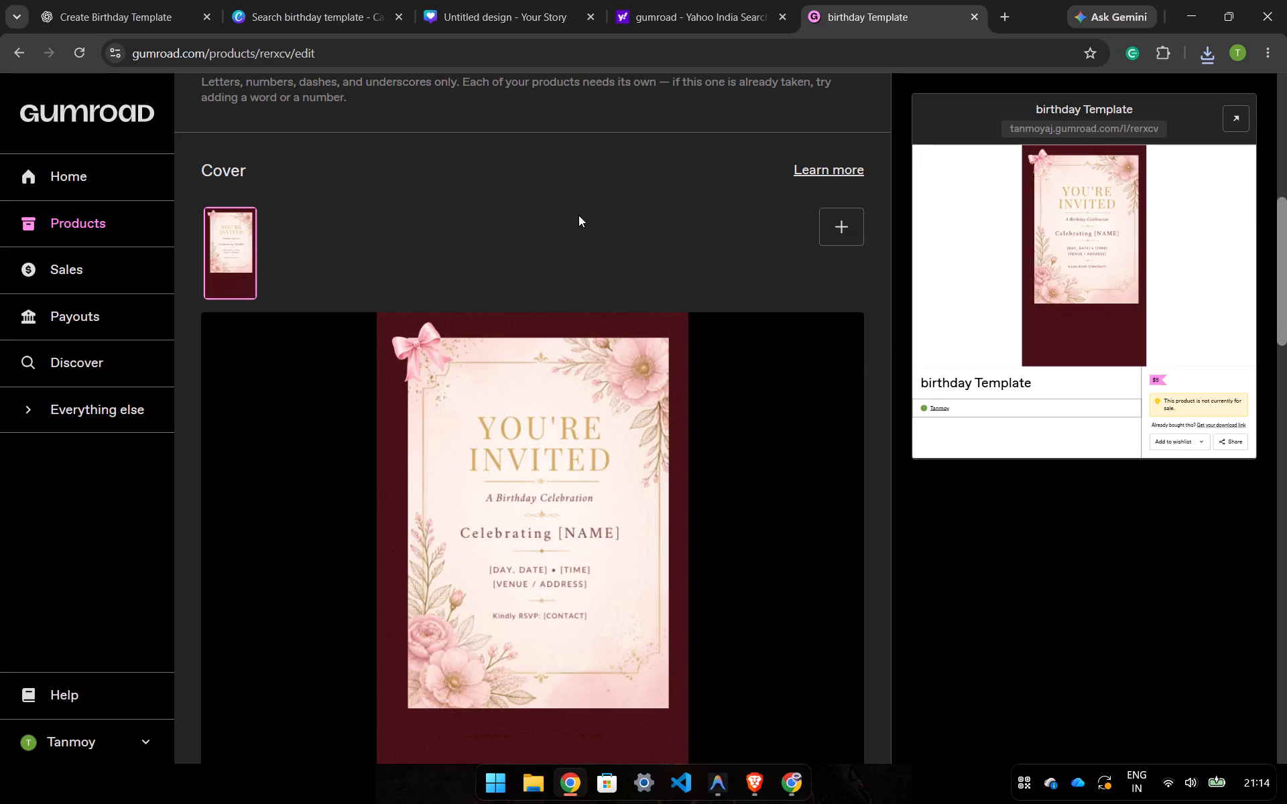
scroll(578, 215, down, 2)
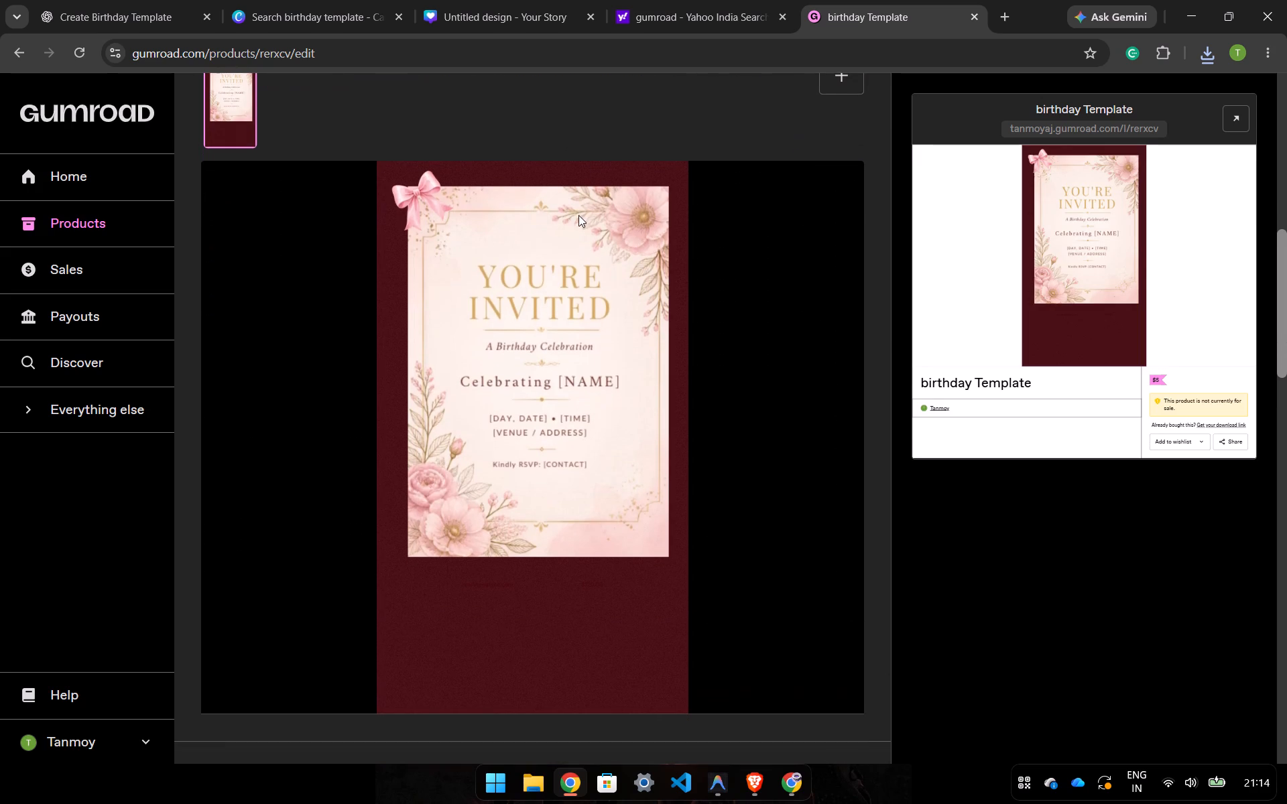
scroll(578, 215, down, 4)
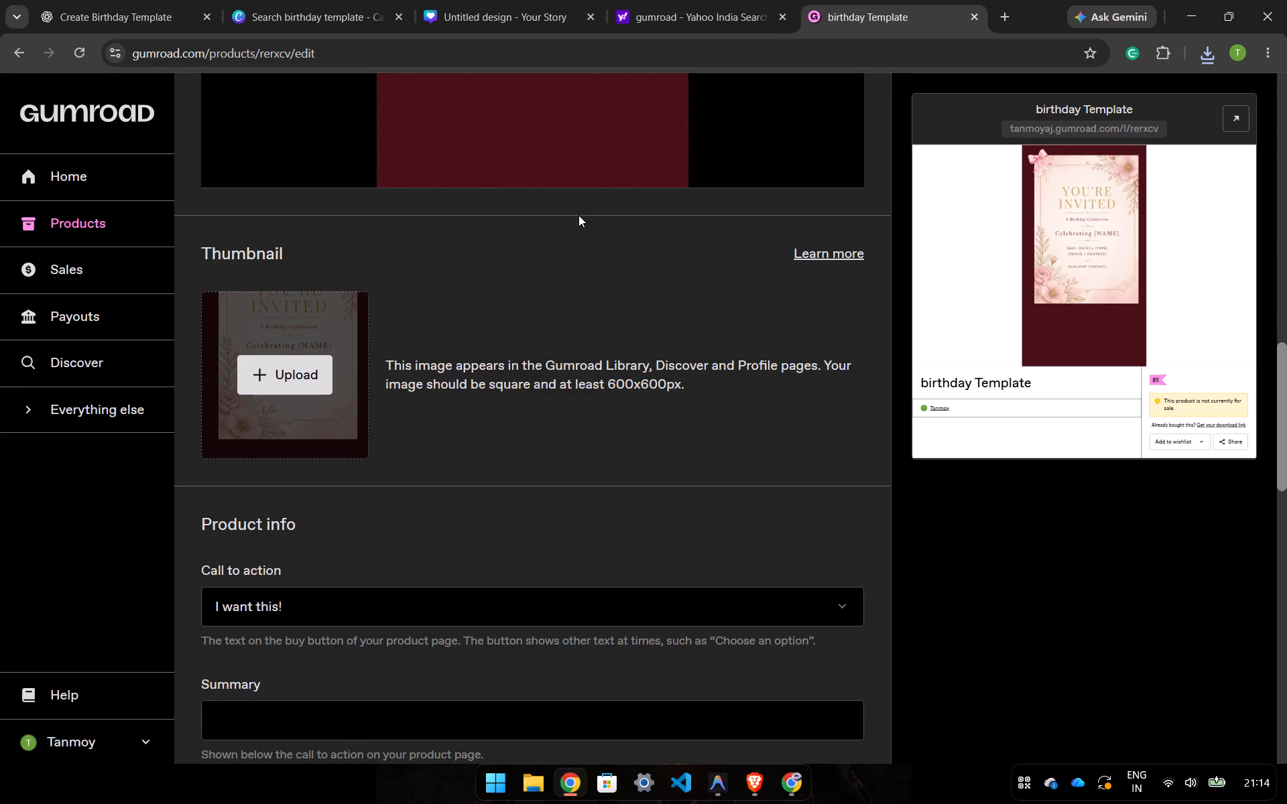
scroll(578, 215, down, 3)
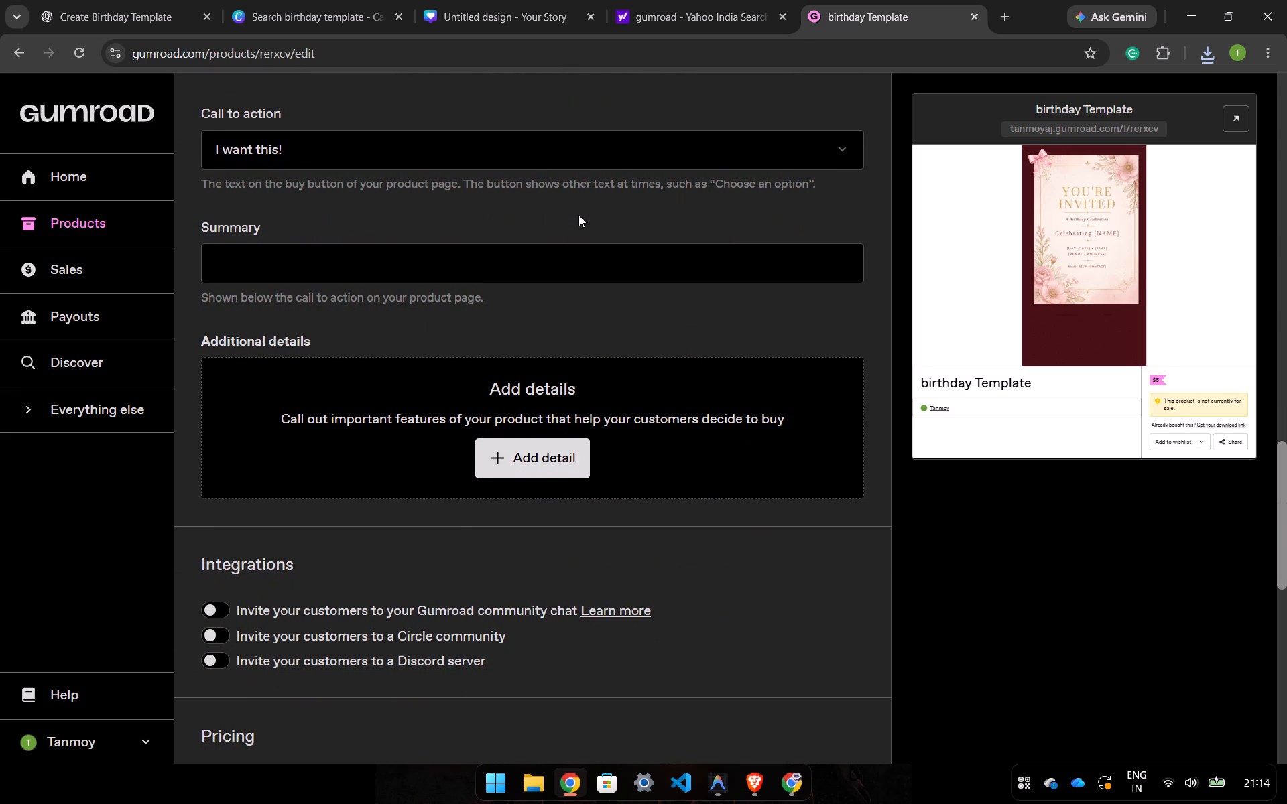
scroll(578, 215, down, 1)
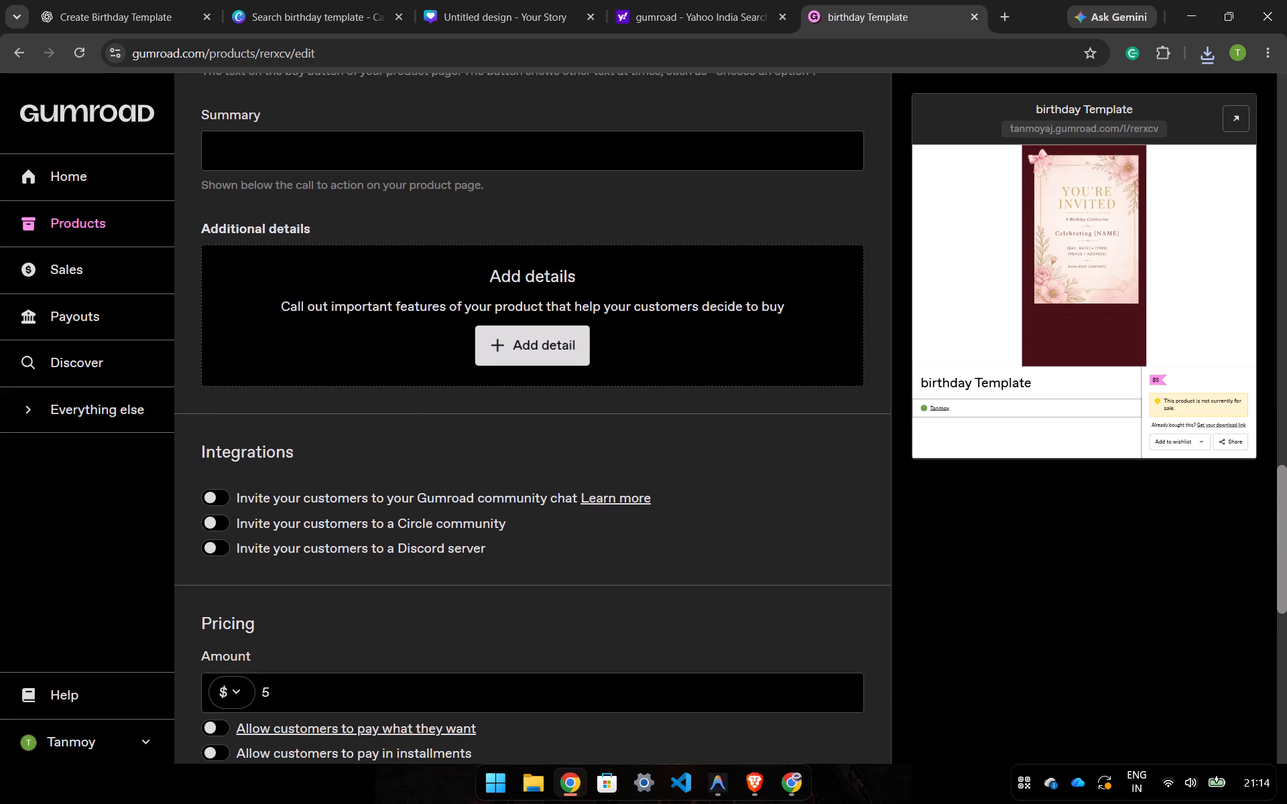
click(208, 494)
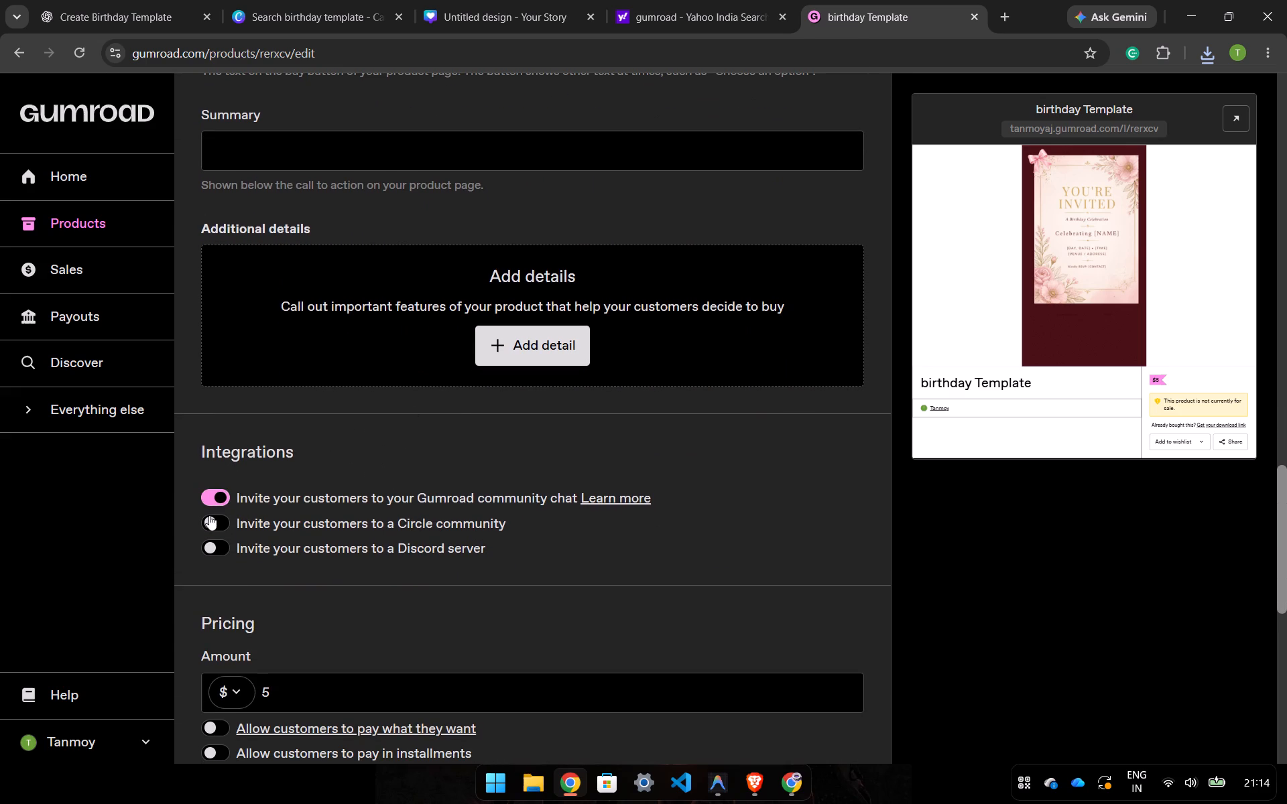
click(209, 515)
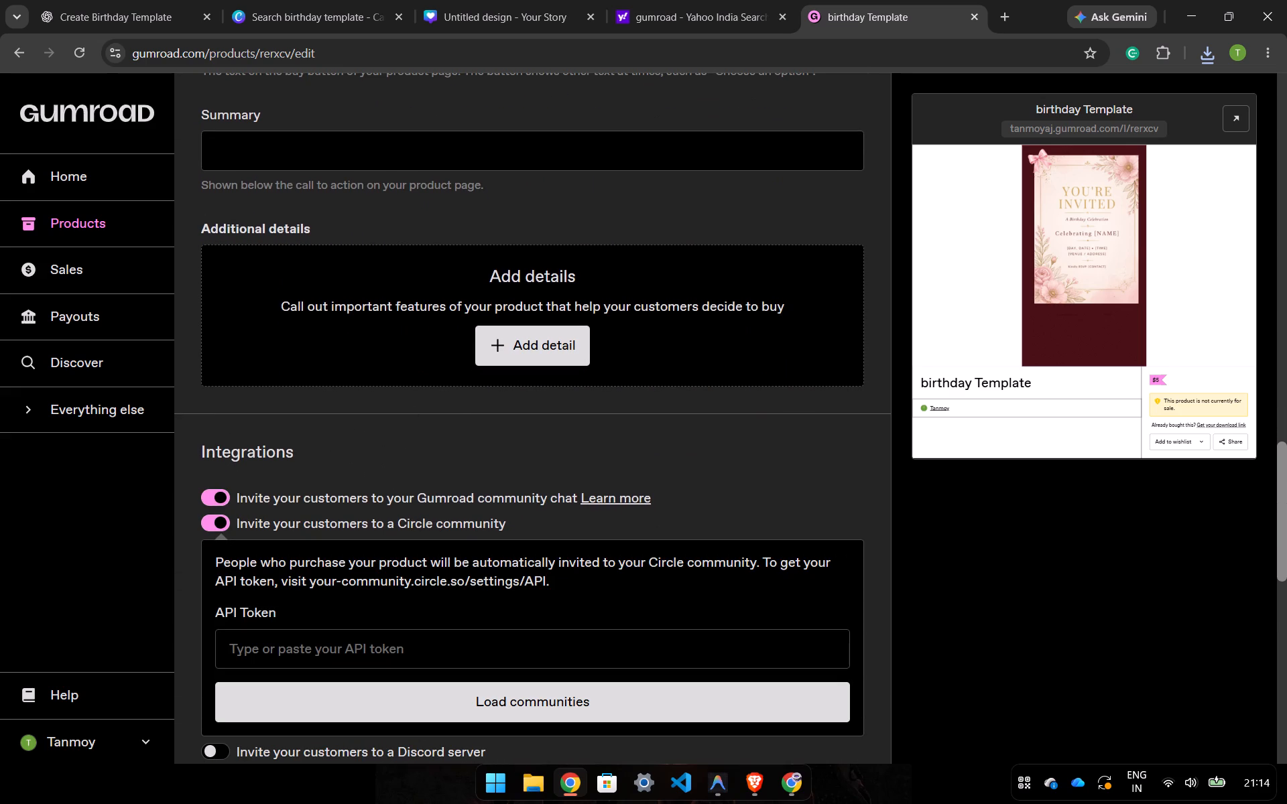
click(216, 521)
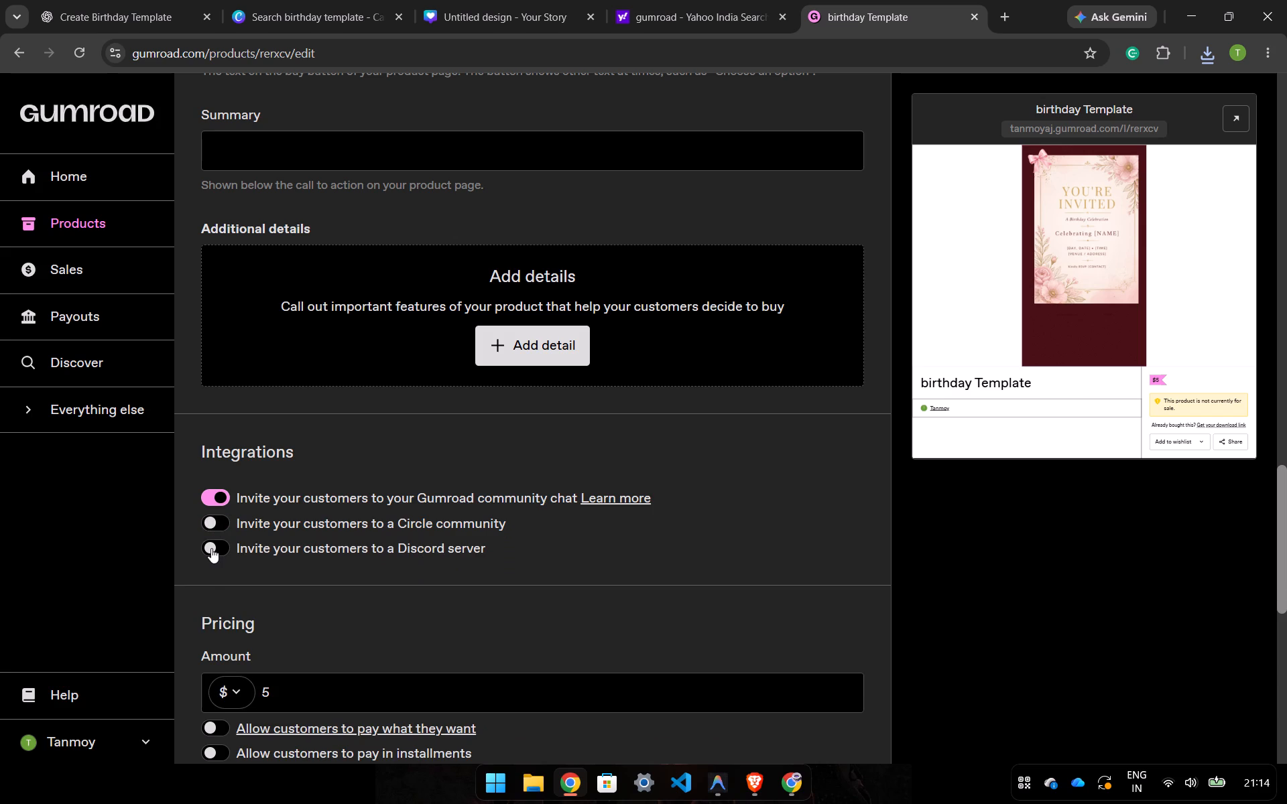
click(211, 548)
scroll(211, 548, up, 2)
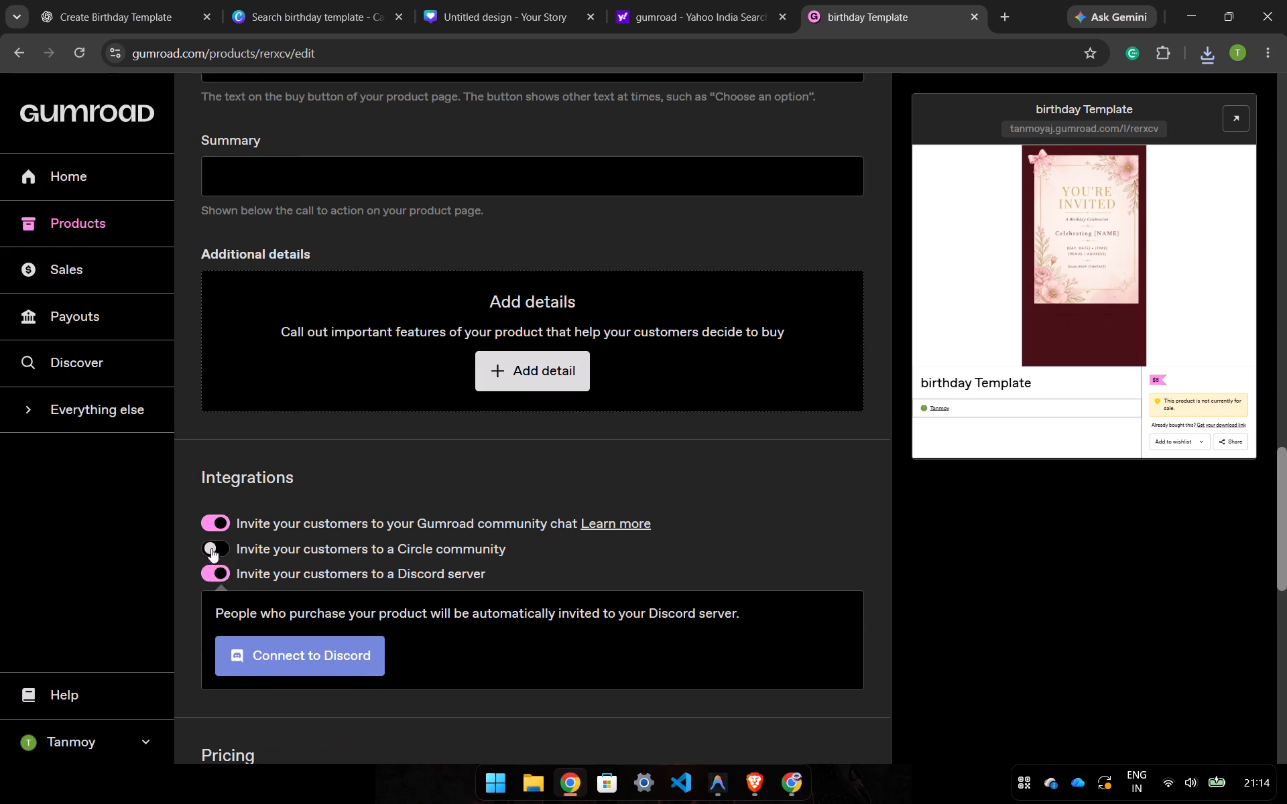
scroll(211, 548, up, 4)
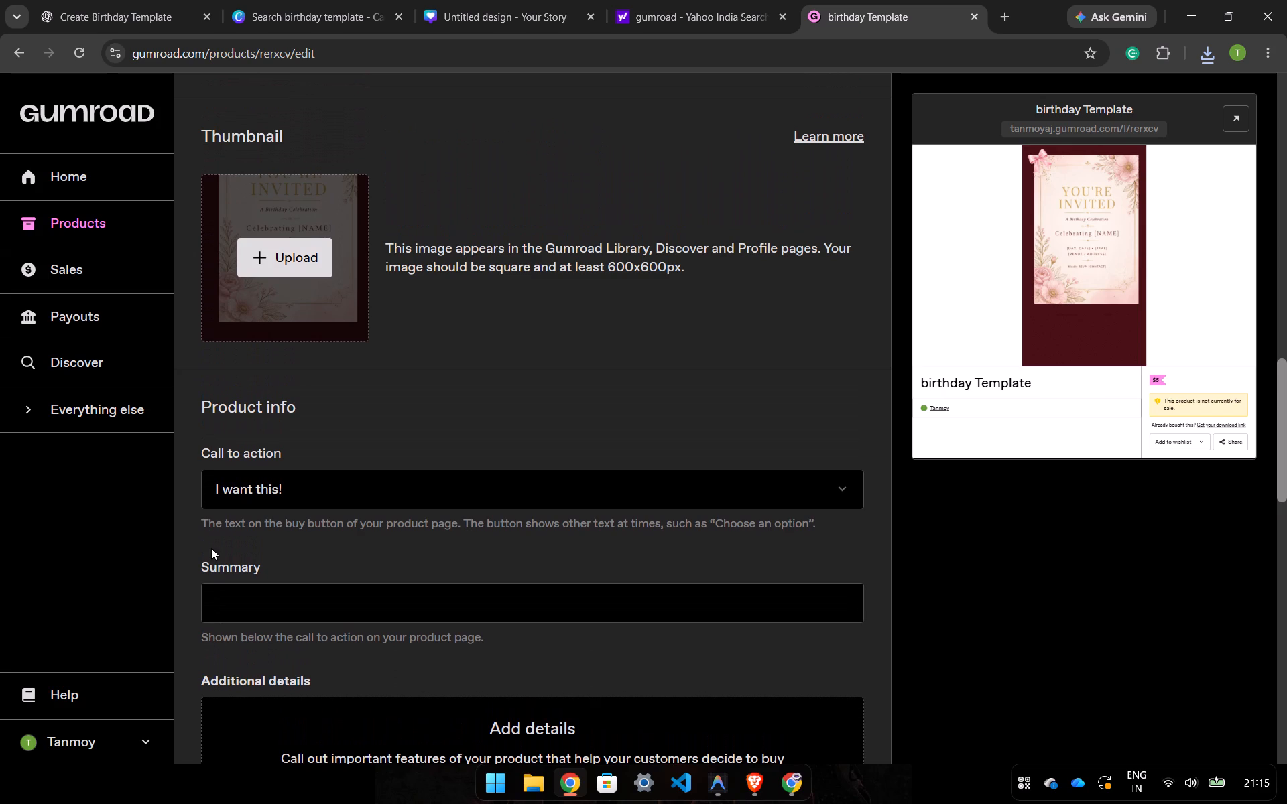
scroll(211, 548, up, 7)
scroll(211, 548, down, 1)
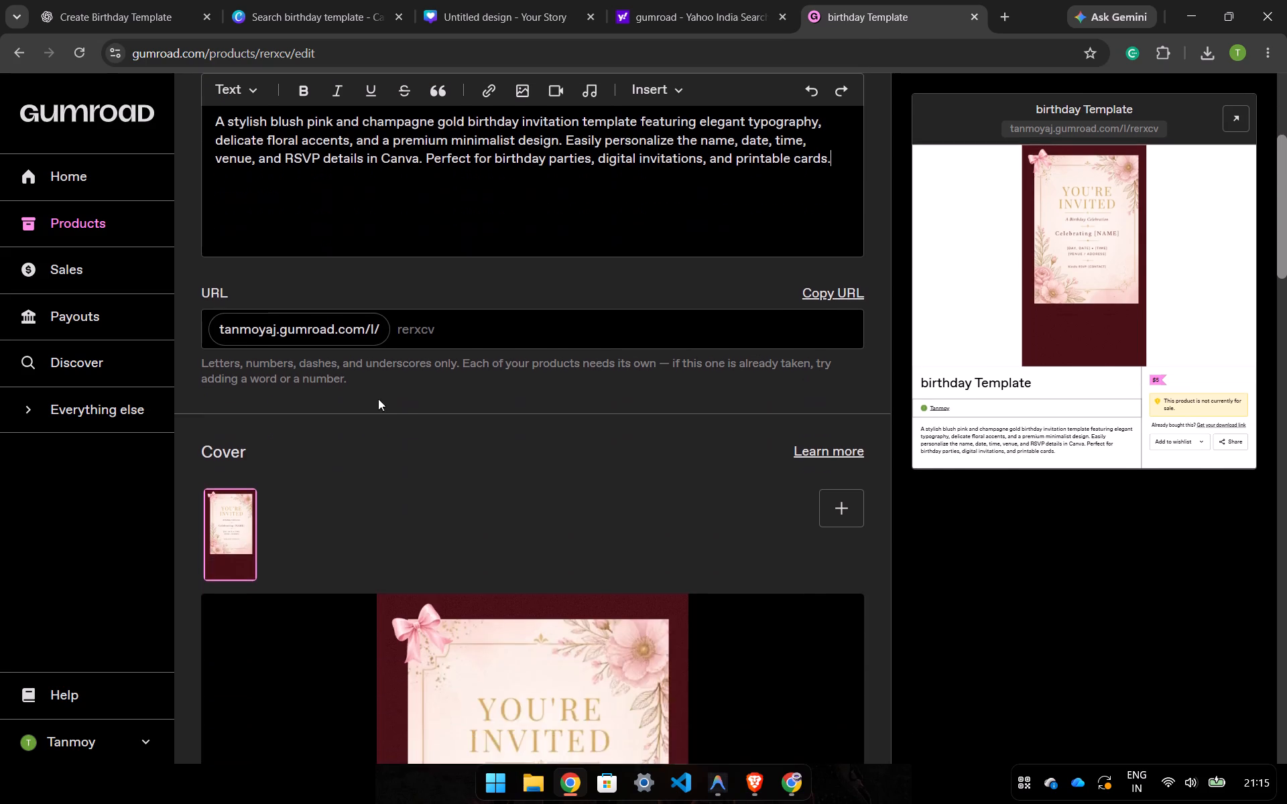
scroll(378, 399, up, 1)
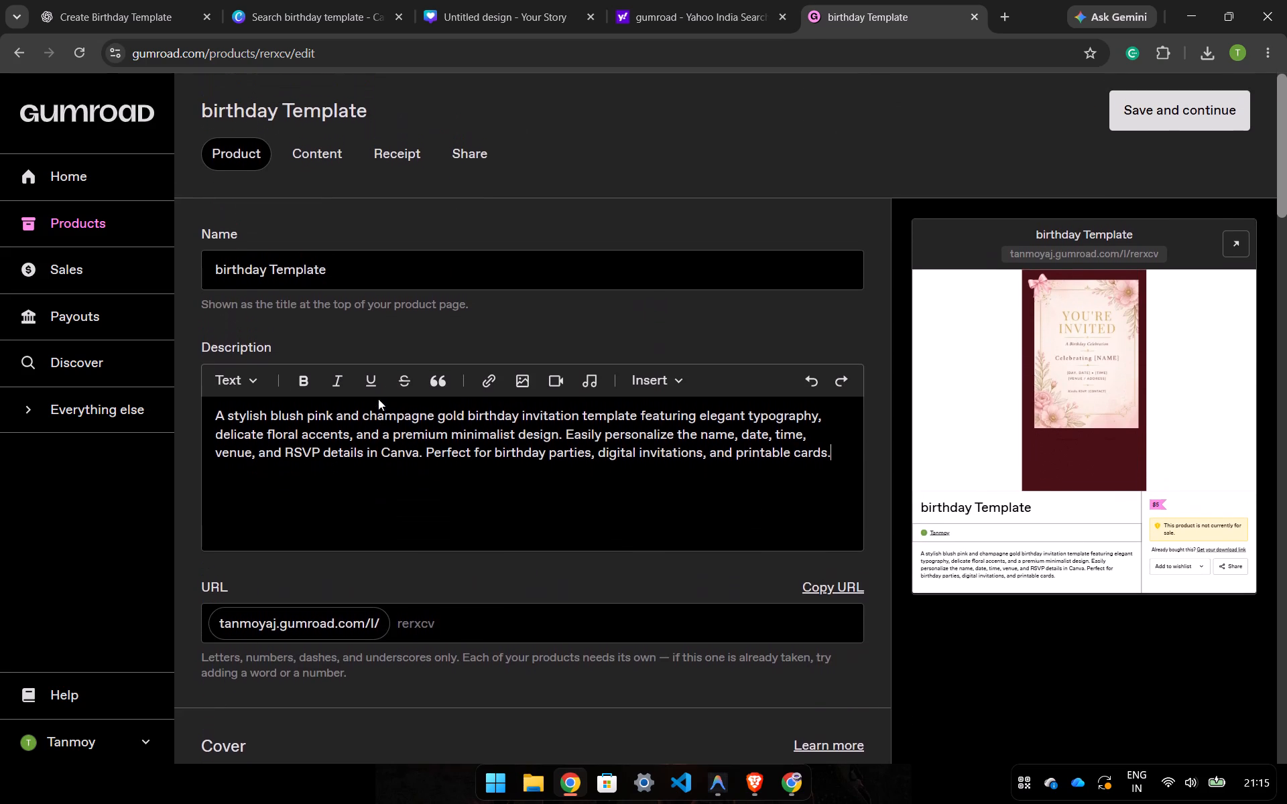
scroll(378, 399, up, 1)
scroll(378, 399, down, 6)
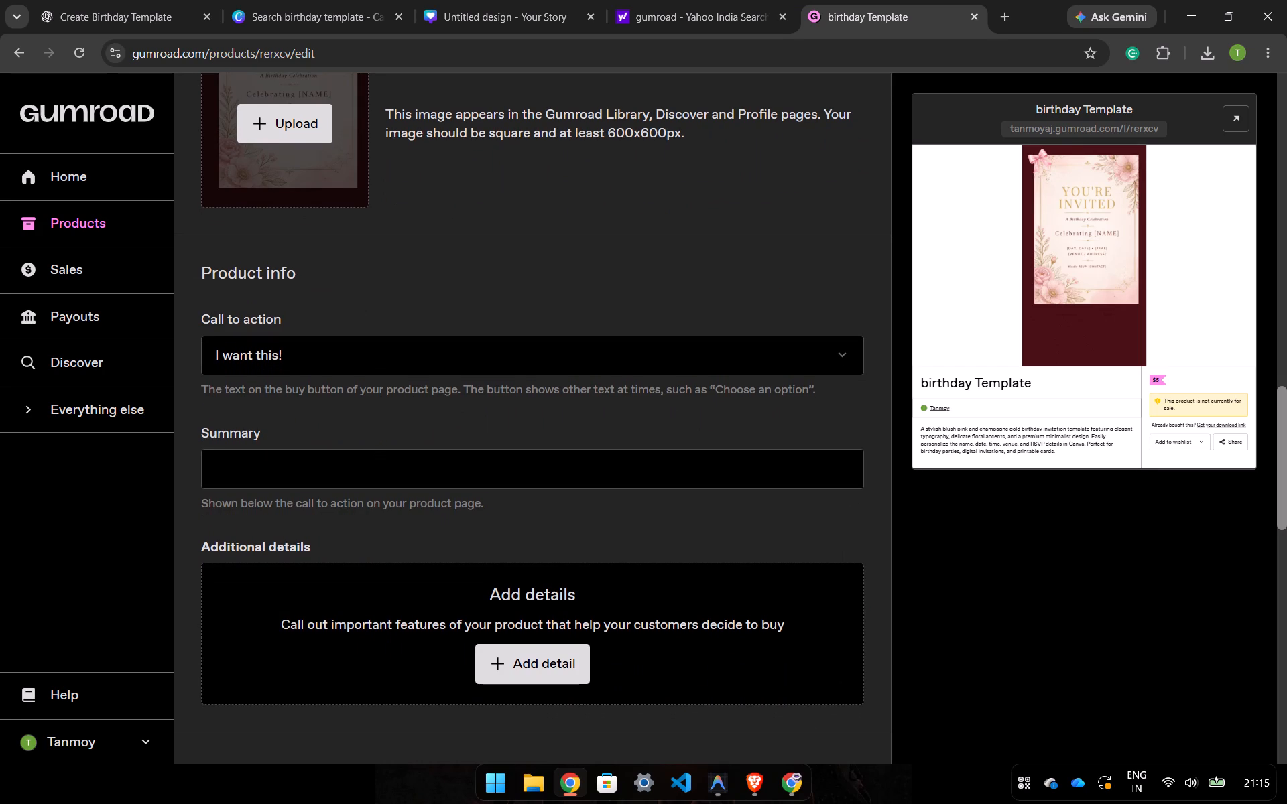
click(369, 470)
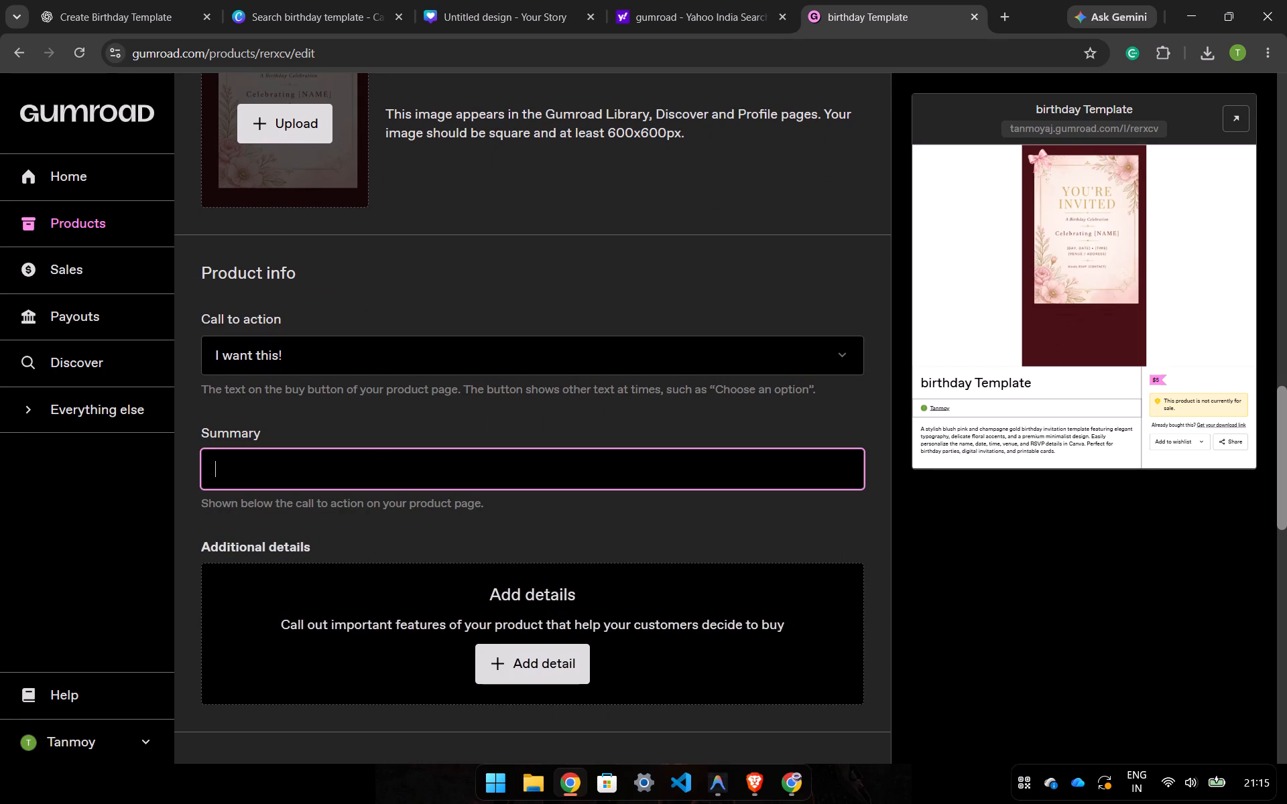
text(Limkted)
key(BackSpace)
key(BackSpace)
key(BackSpace)
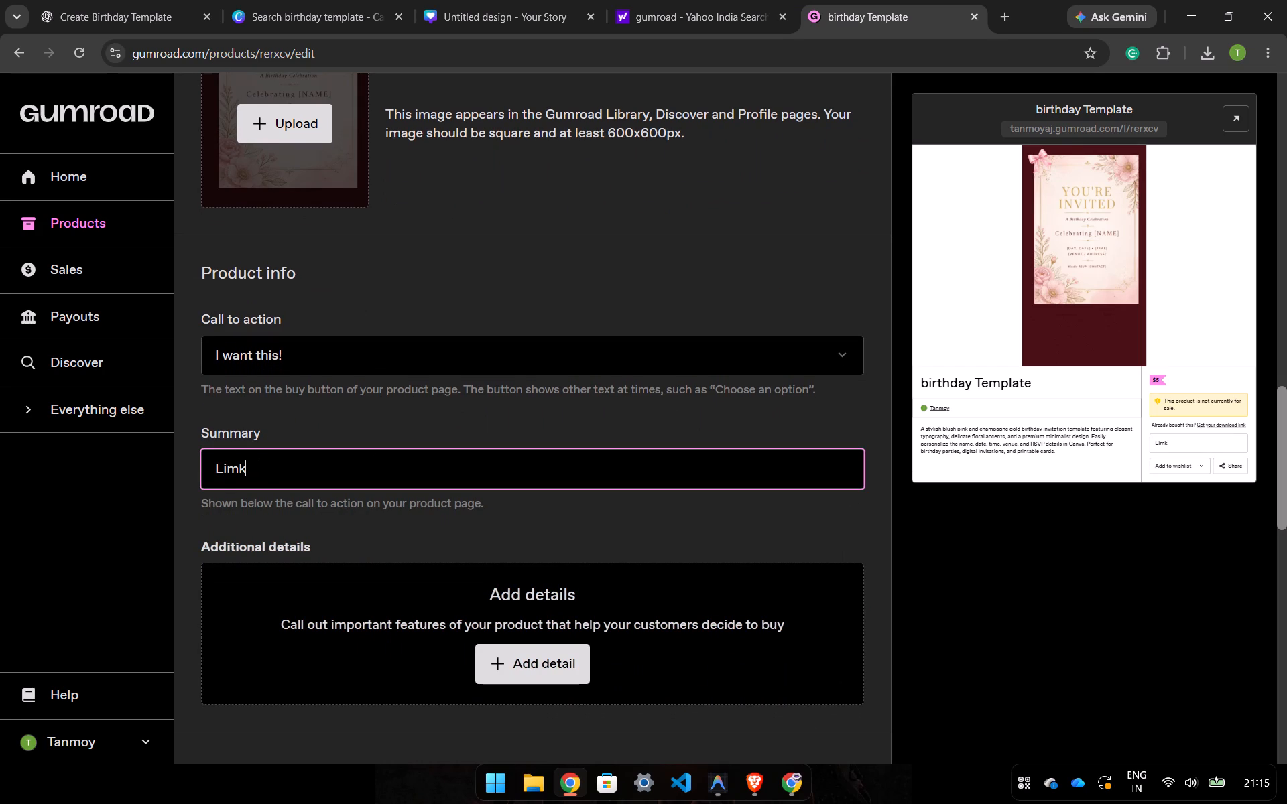
key(BackSpace)
text(ited)
key(space)
text(Offr)
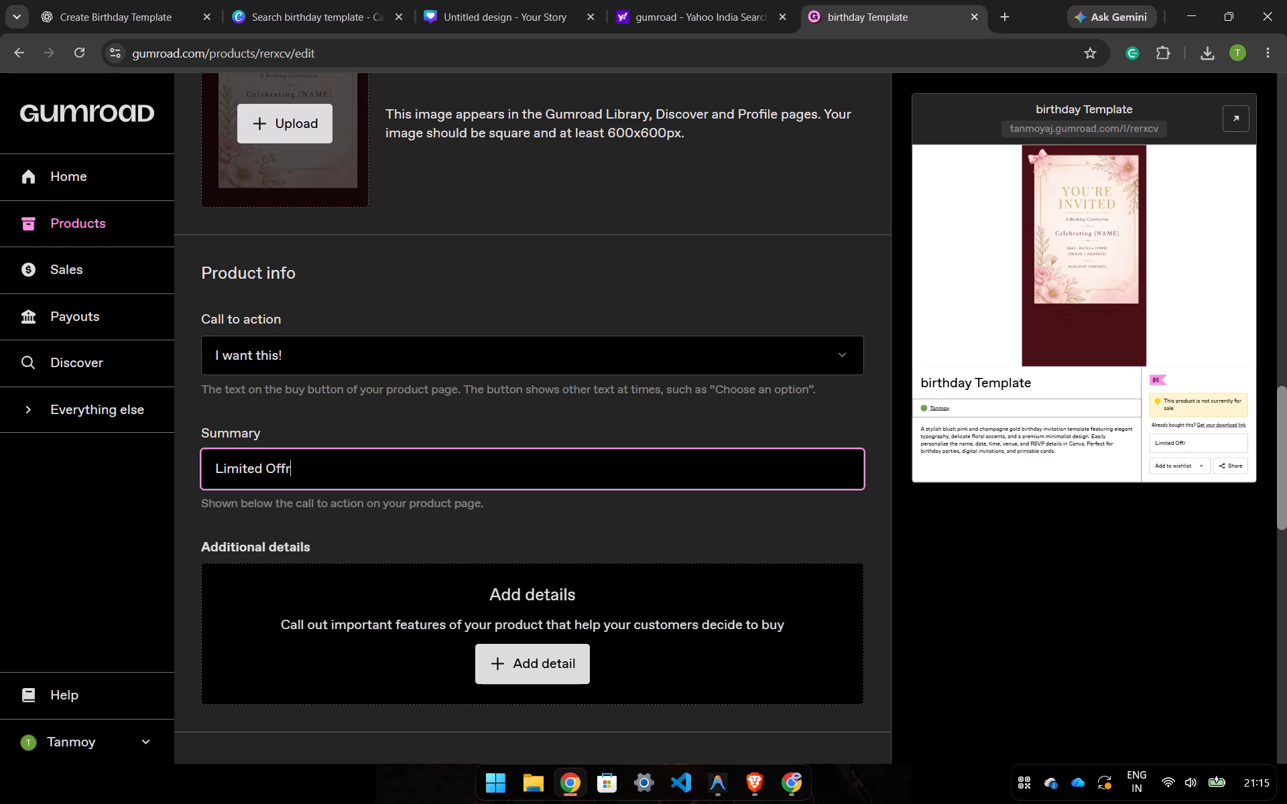
key(BackSpace)
text(er)
Review the product form's Integrations, Pricing, Versions and Settings sections, and recheck the description, cover and thumbnail areas.
scroll(369, 470, down, 2)
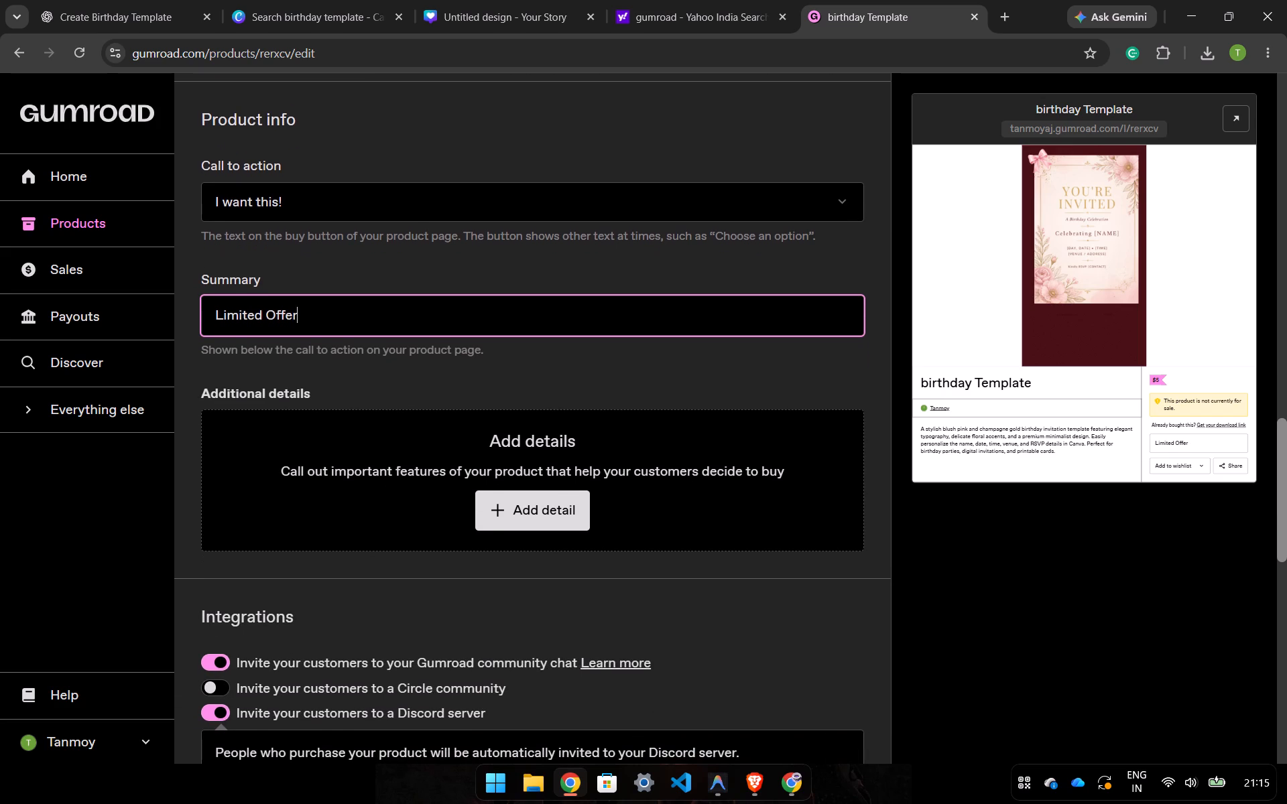
scroll(369, 470, down, 5)
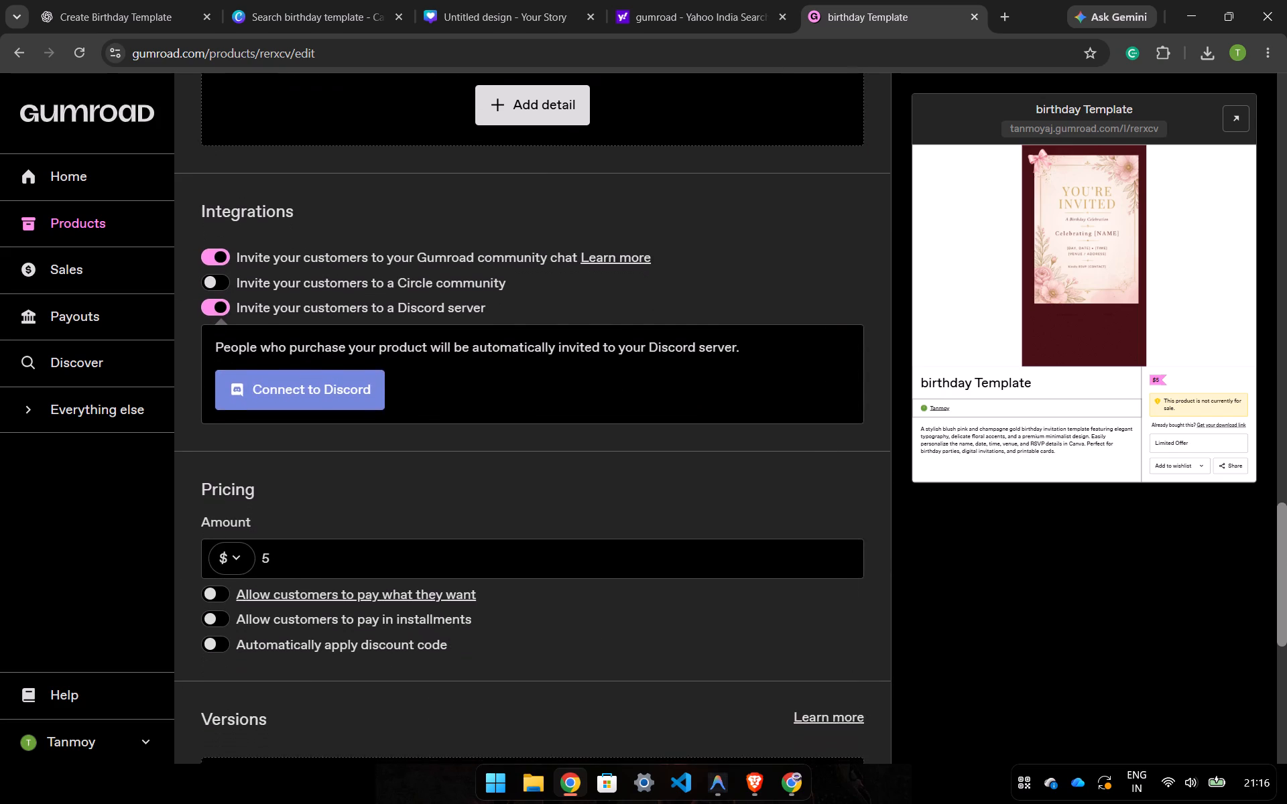
scroll(369, 470, down, 3)
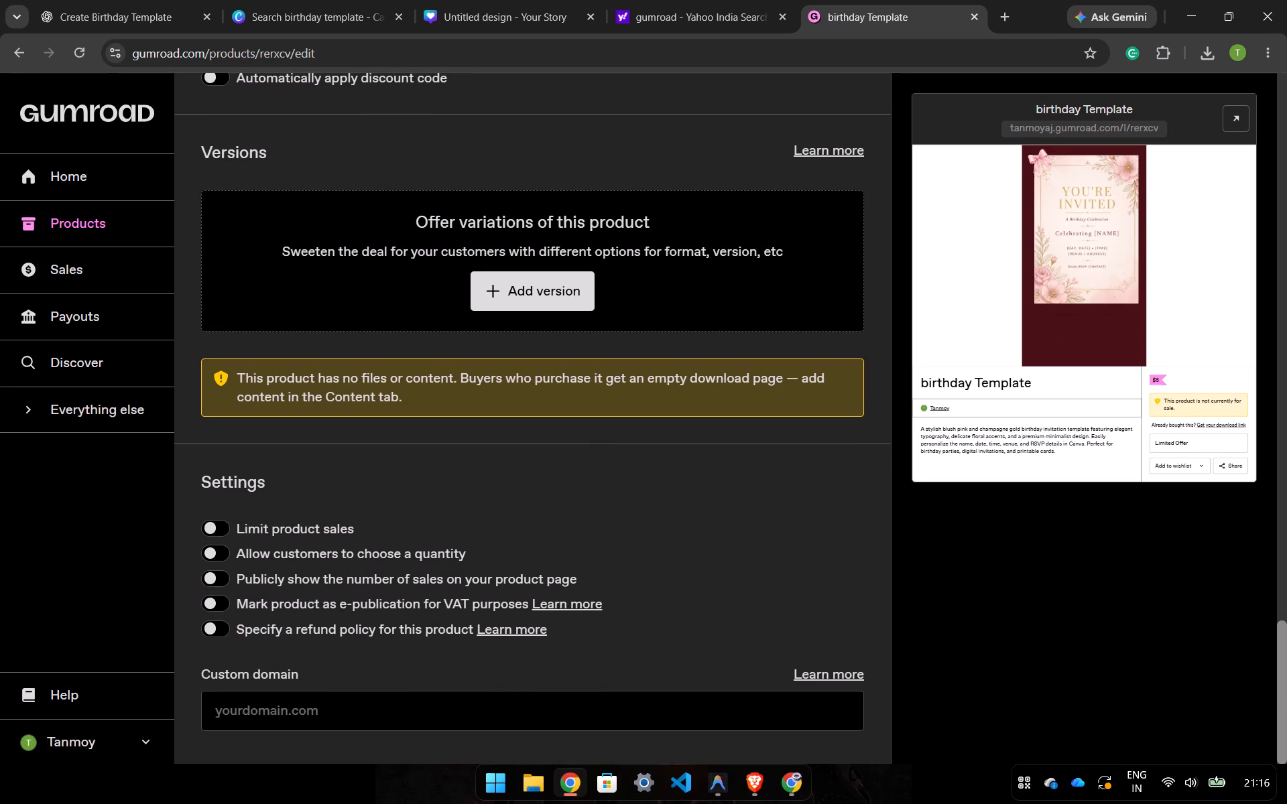
scroll(369, 470, up, 6)
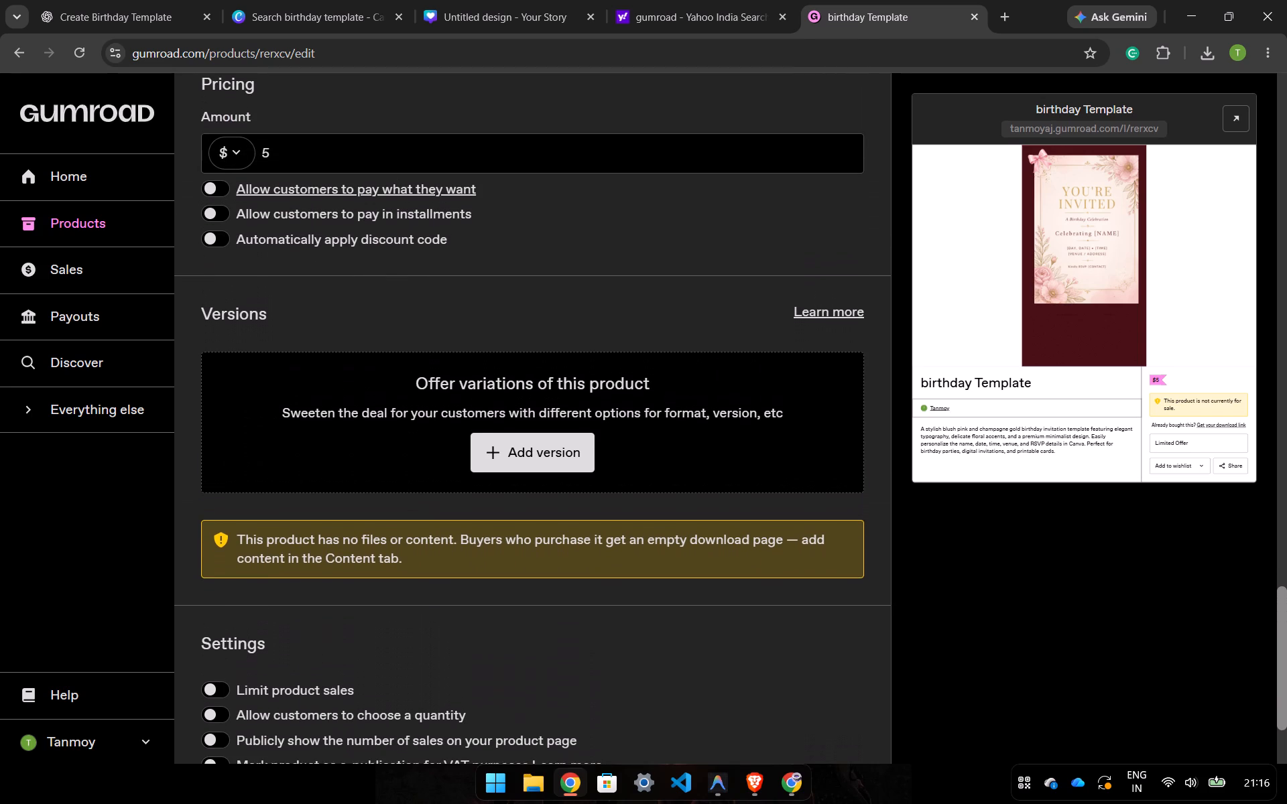
scroll(369, 470, up, 11)
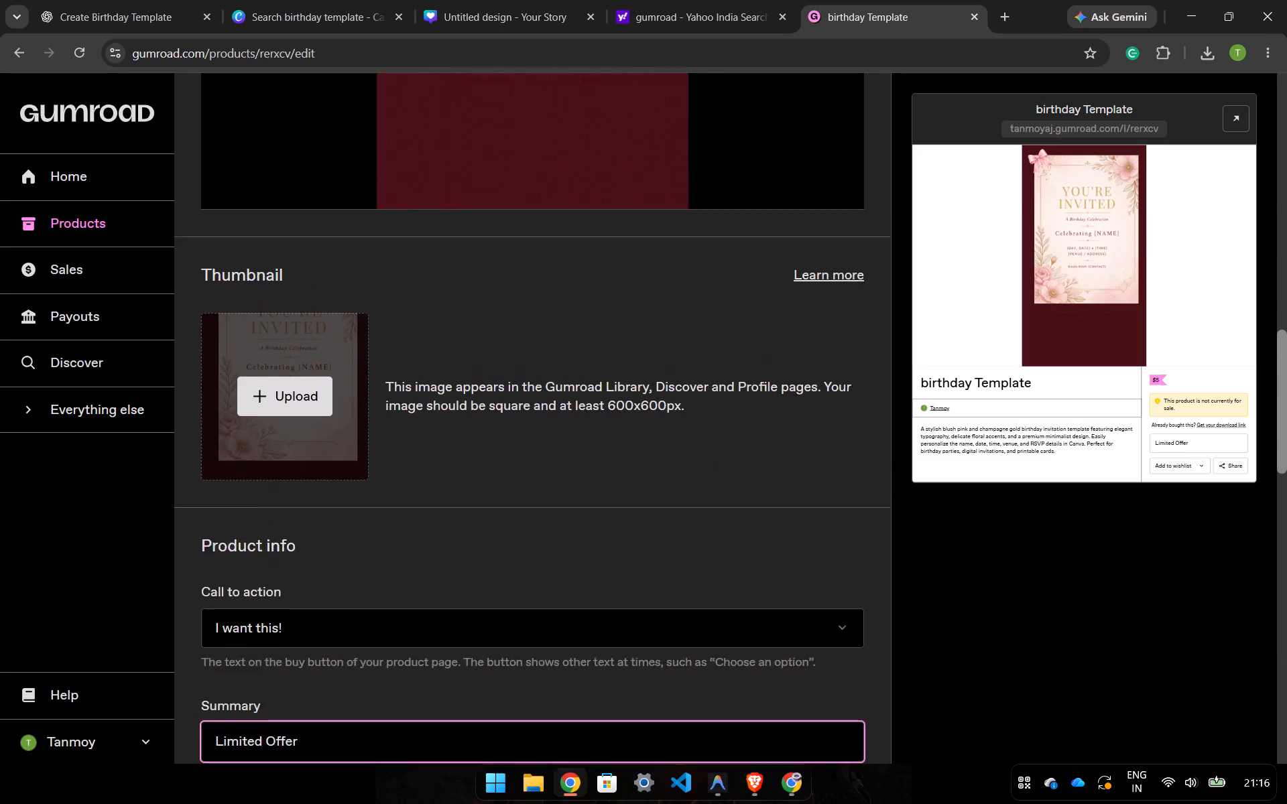
scroll(369, 470, up, 2)
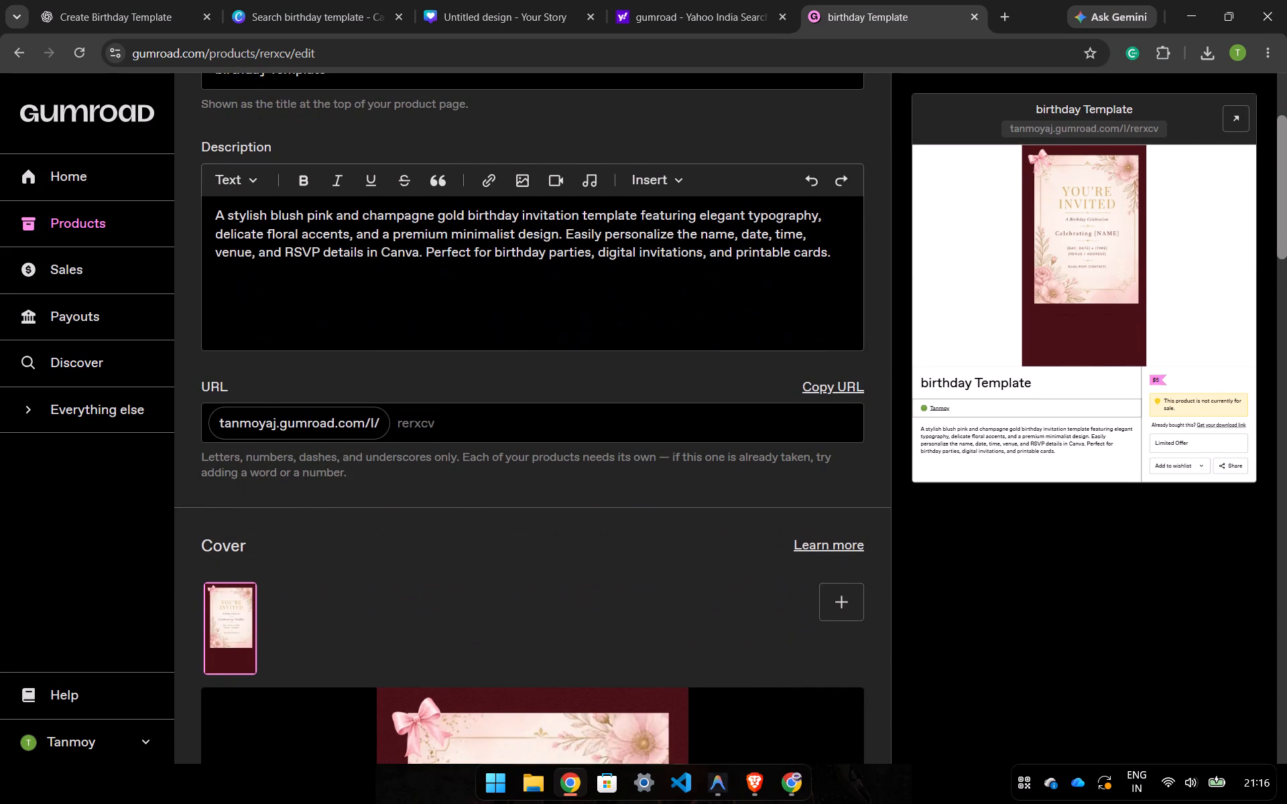
scroll(369, 470, down, 5)
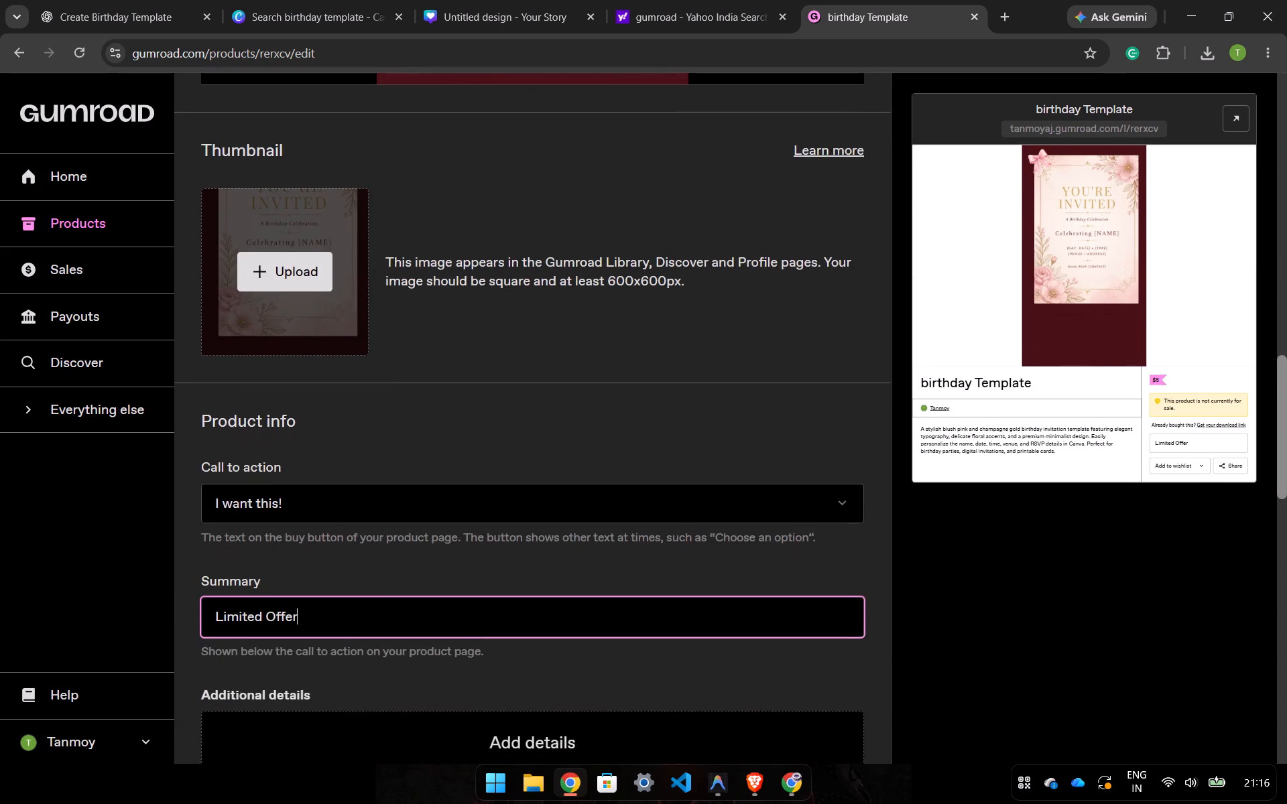
scroll(369, 470, down, 3)
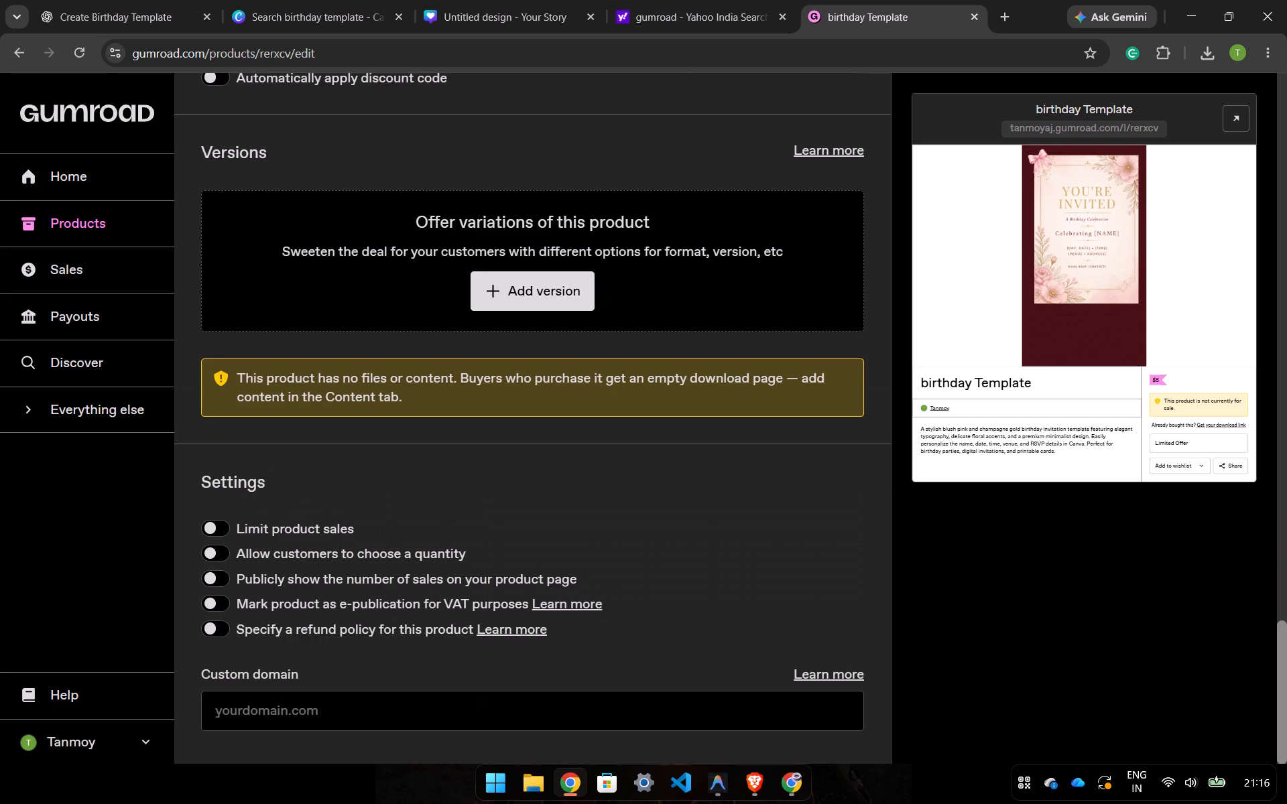
click(389, 369)
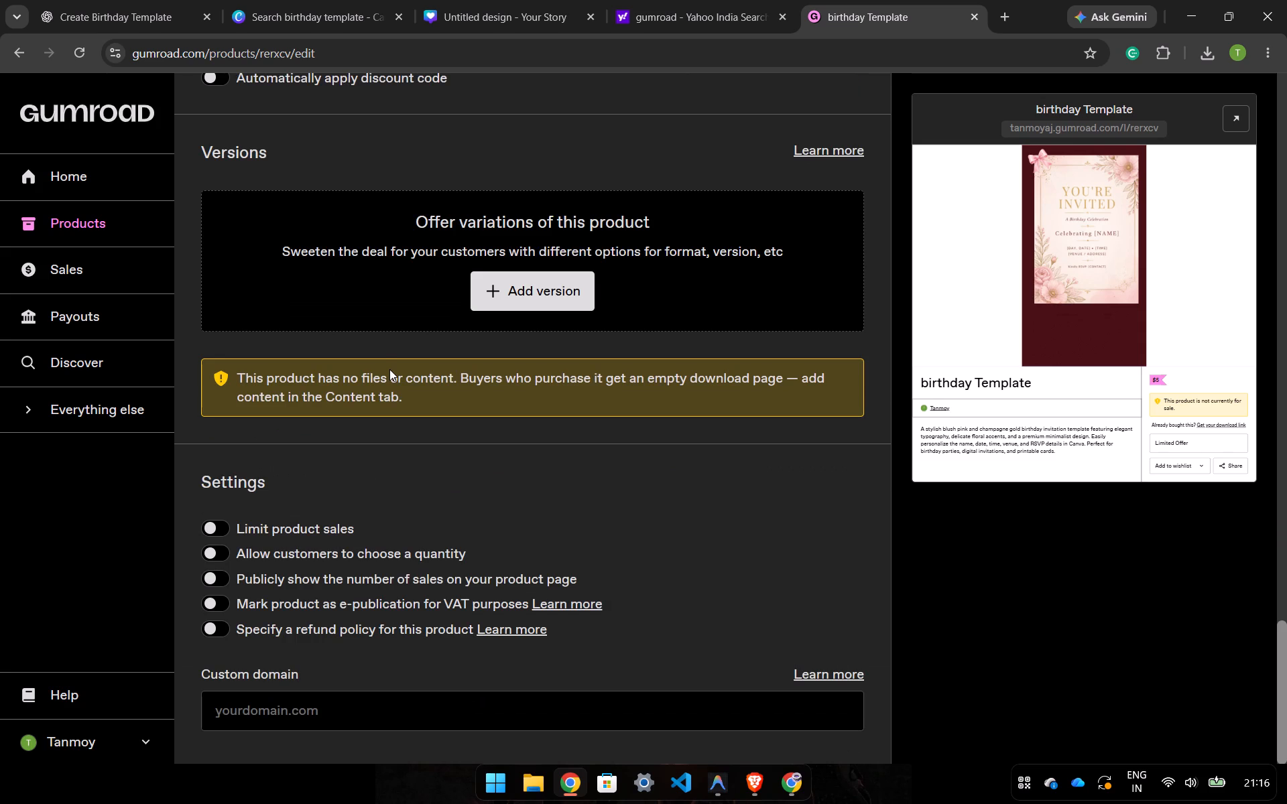
click(389, 381)
Choose the Untitled Design PNG from Downloads and upload it as the product's Thumbnail.
scroll(389, 381, up, 3)
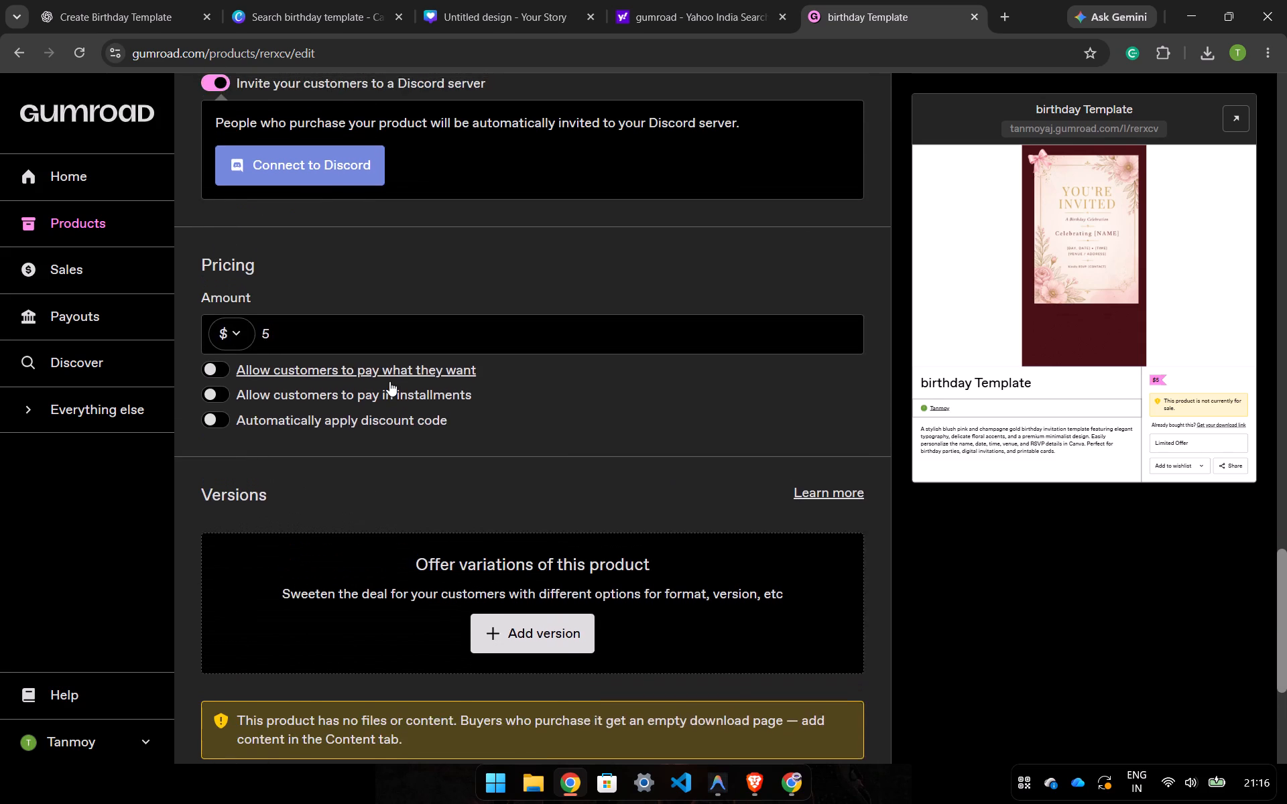
scroll(389, 381, up, 5)
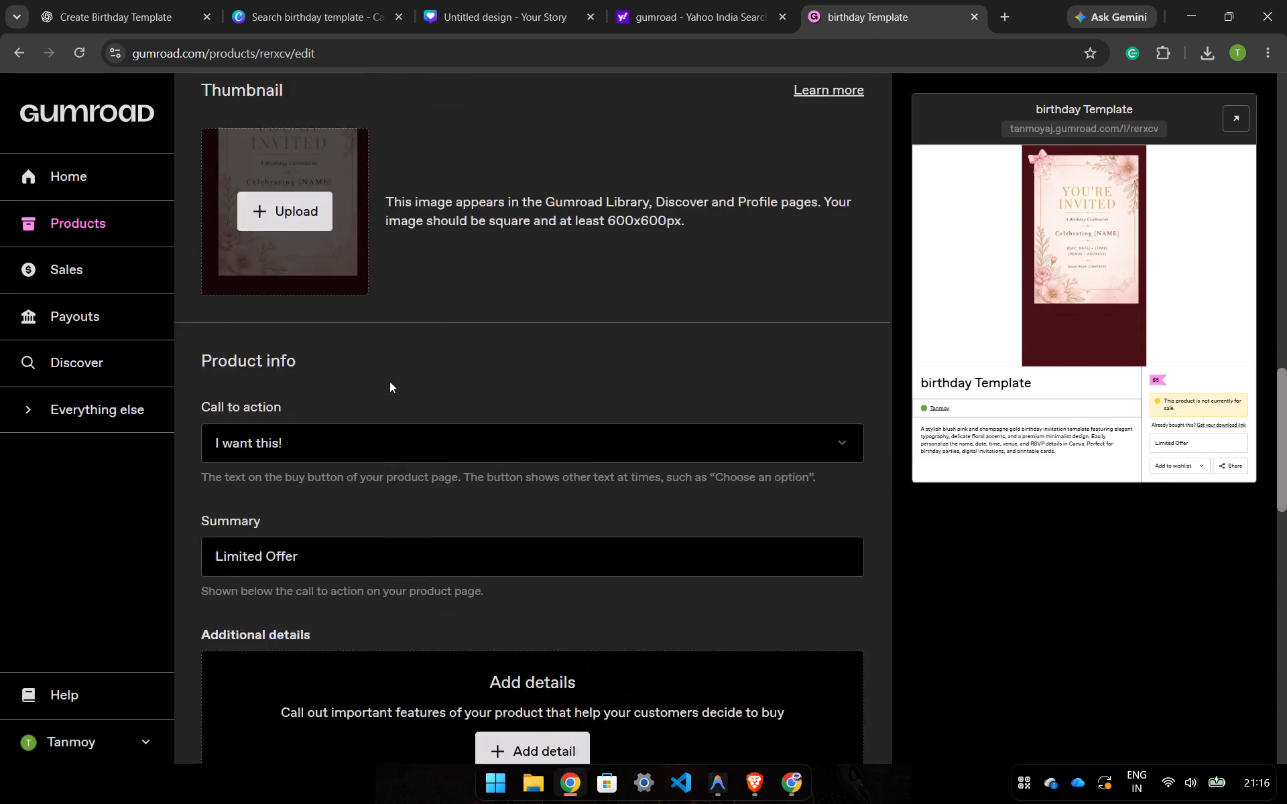
scroll(389, 381, up, 1)
scroll(389, 381, down, 2)
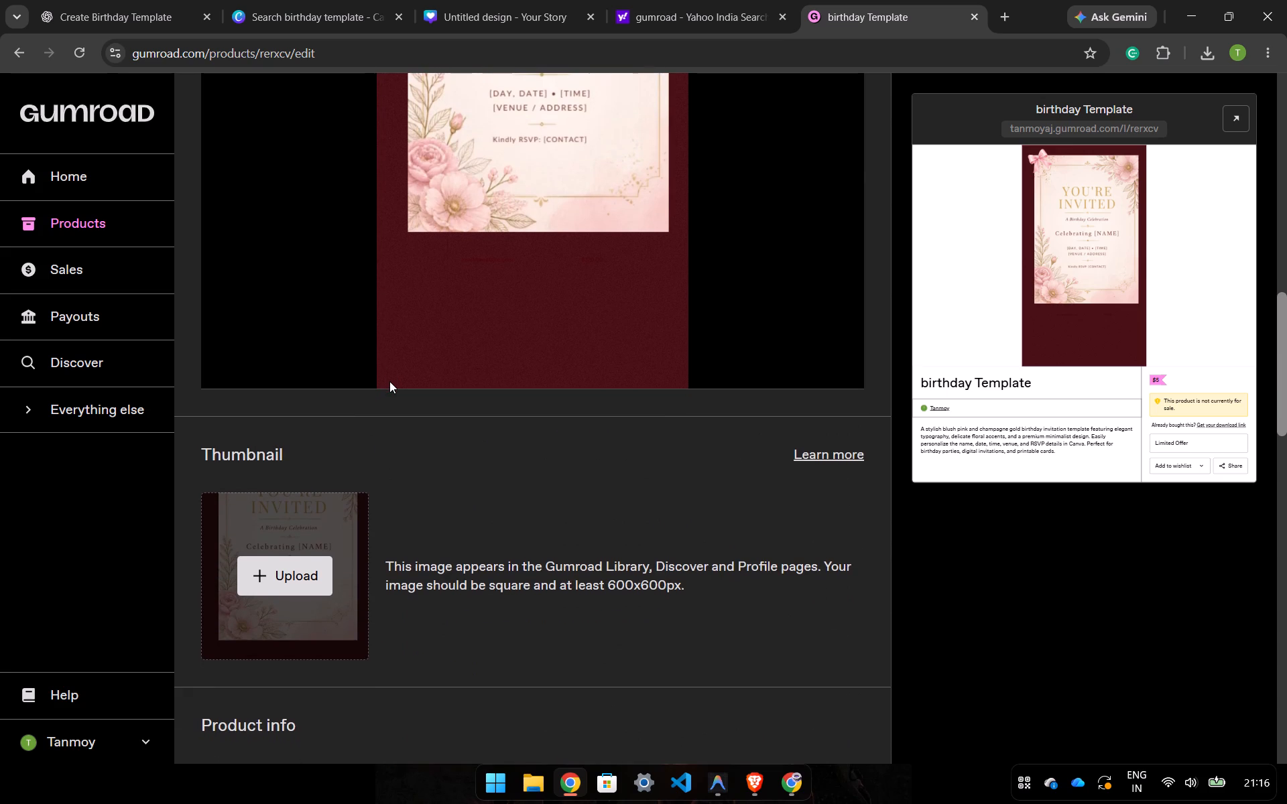
click(268, 580)
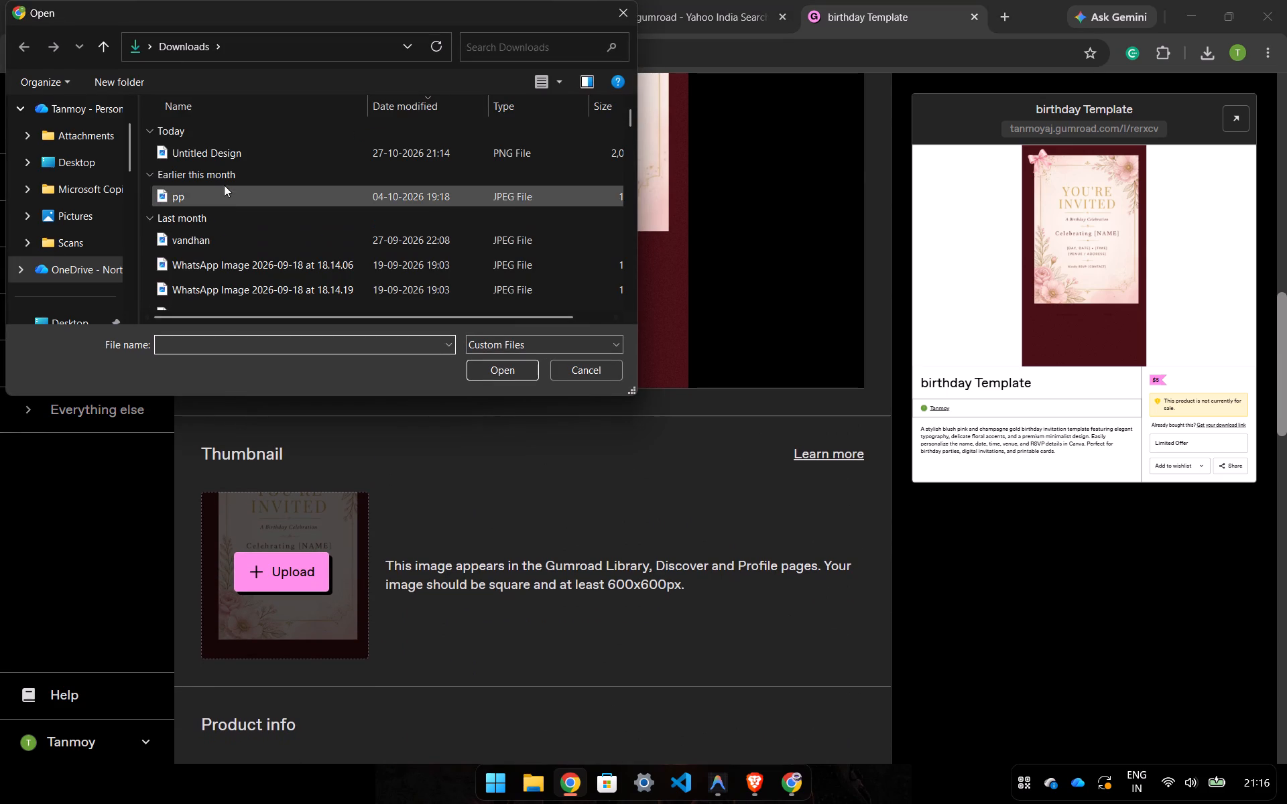
click(242, 157)
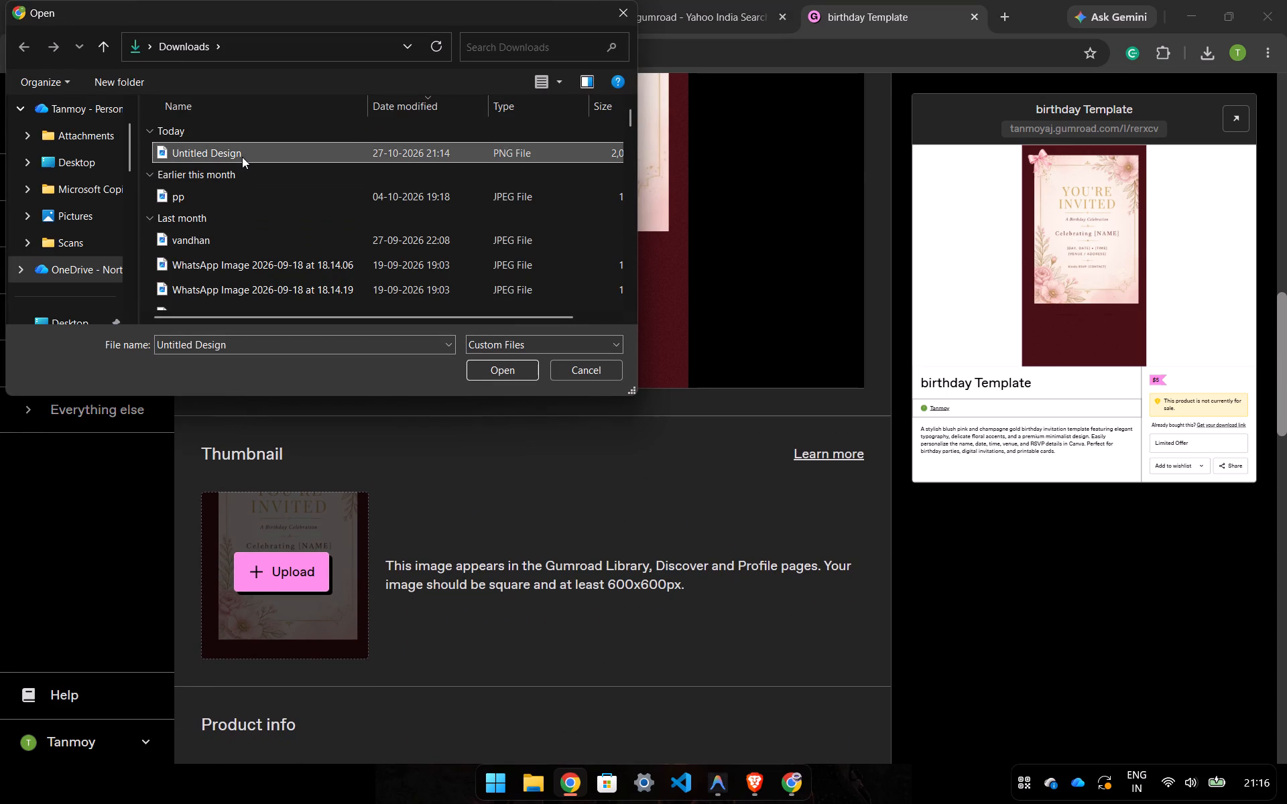
click(496, 364)
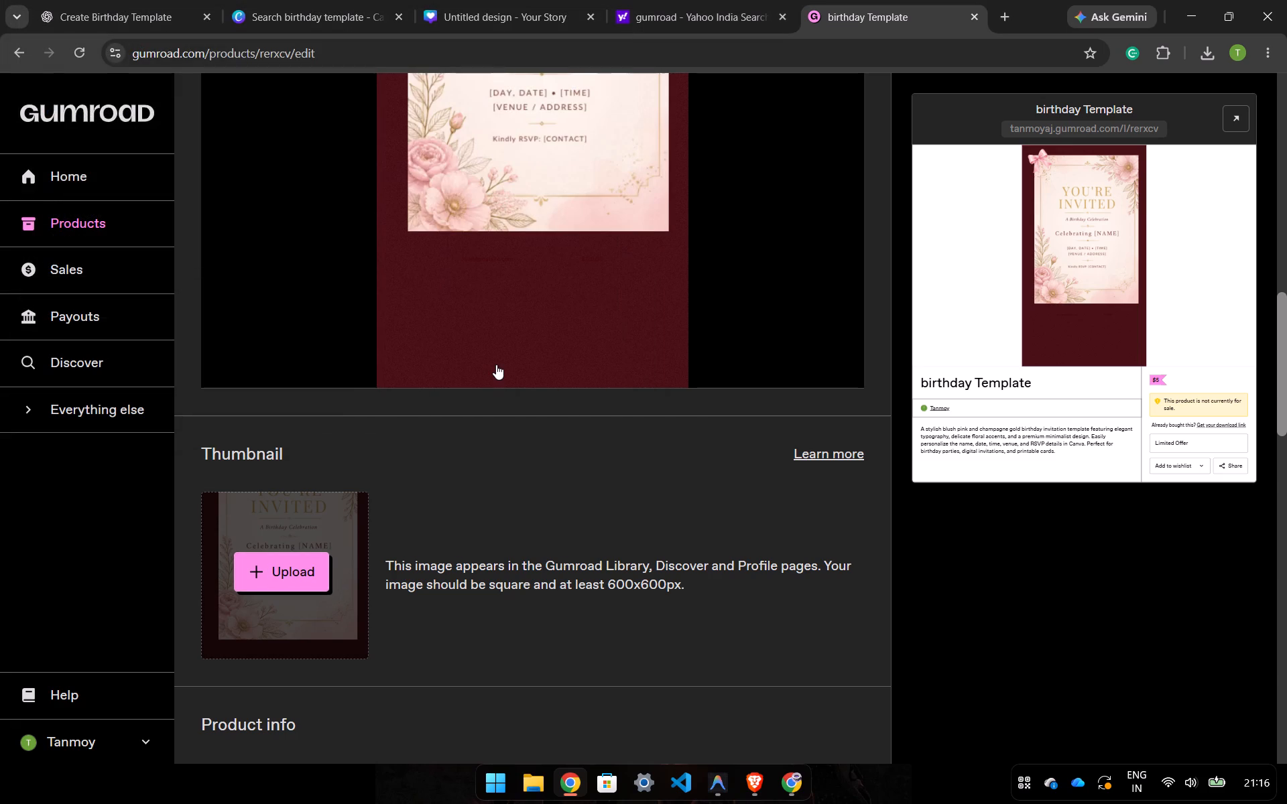
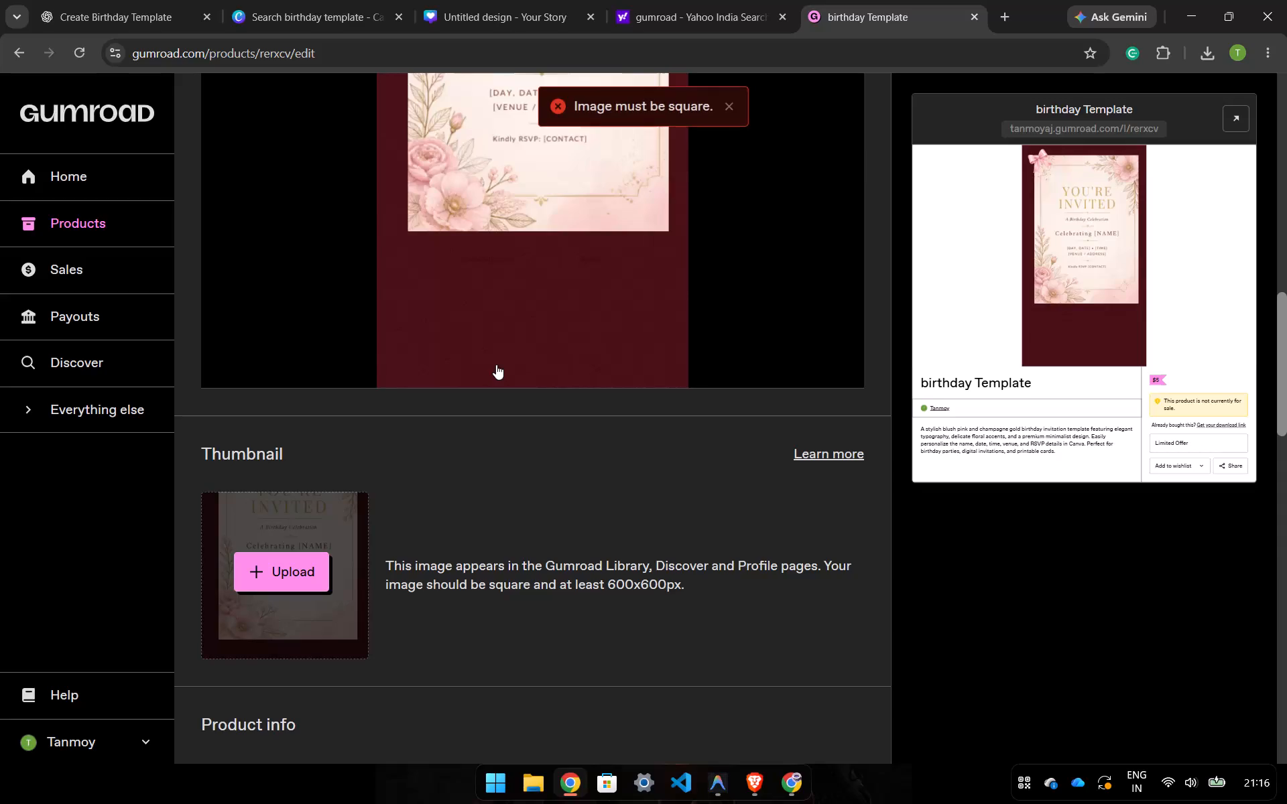
Review the whole product form from Name and Description through Cover, Thumbnail, Integrations, Pricing, Versions and Settings, including the notice about product content.
scroll(496, 364, up, 8)
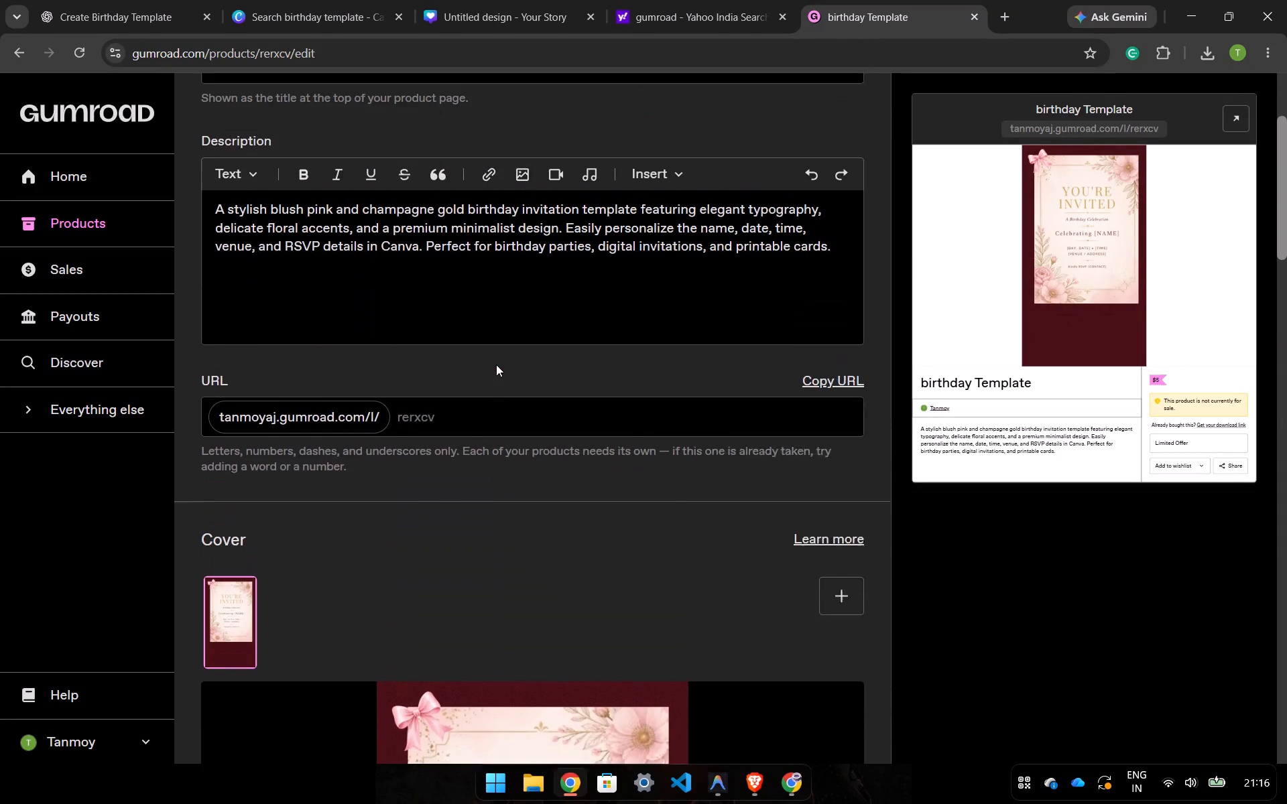
scroll(496, 364, up, 2)
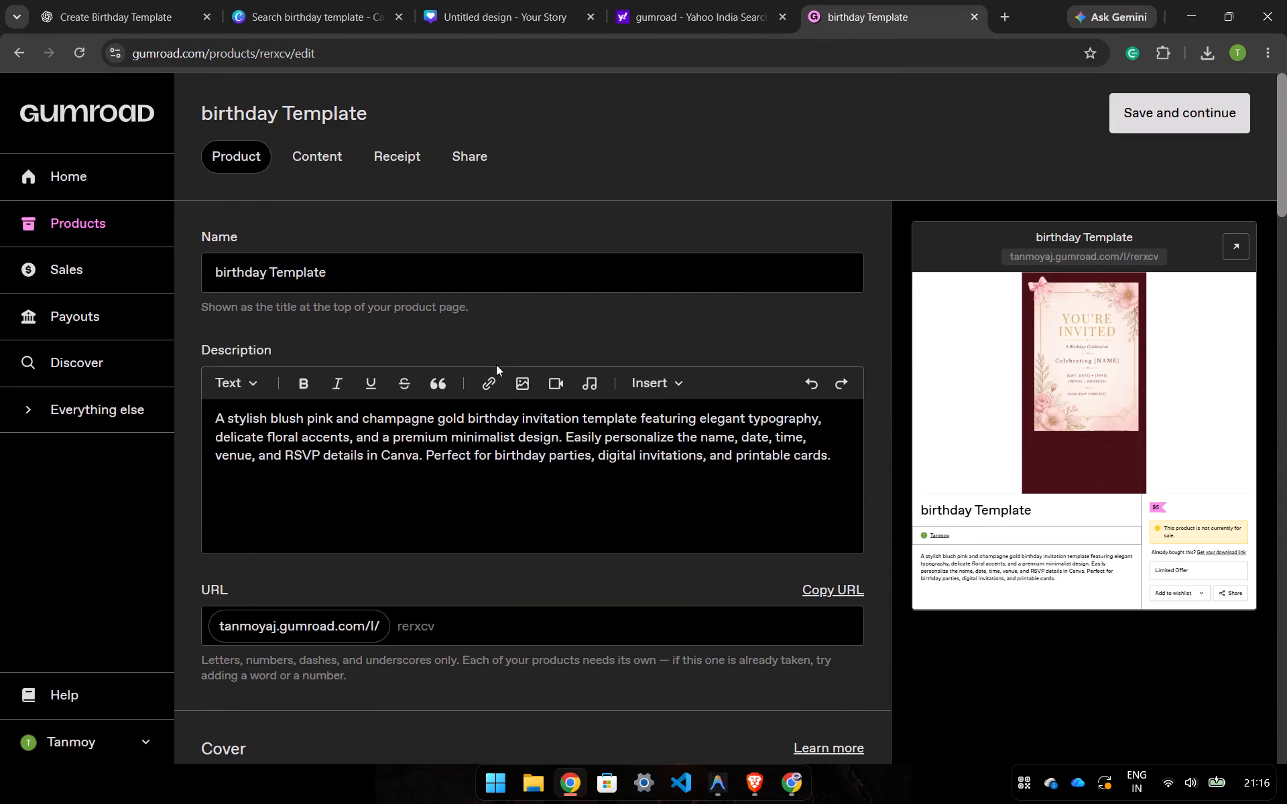
scroll(496, 364, down, 5)
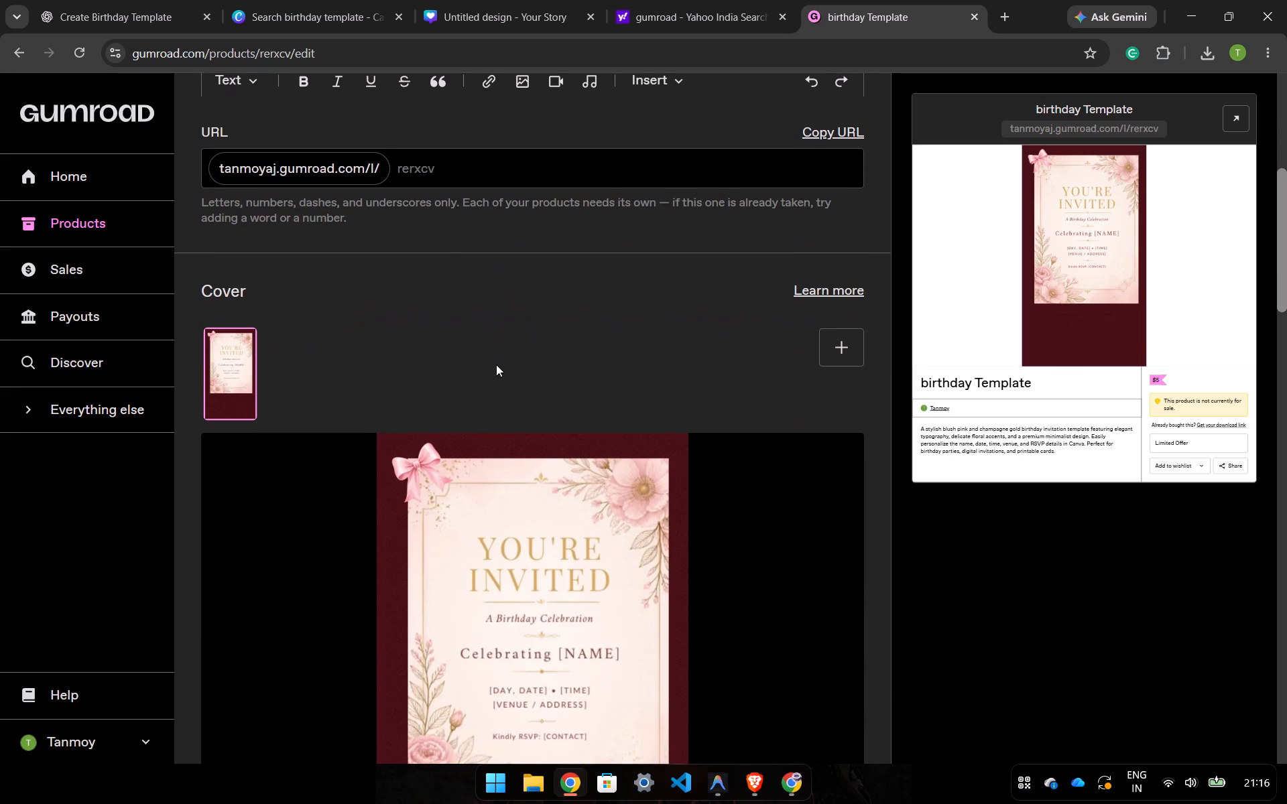
scroll(496, 364, down, 1)
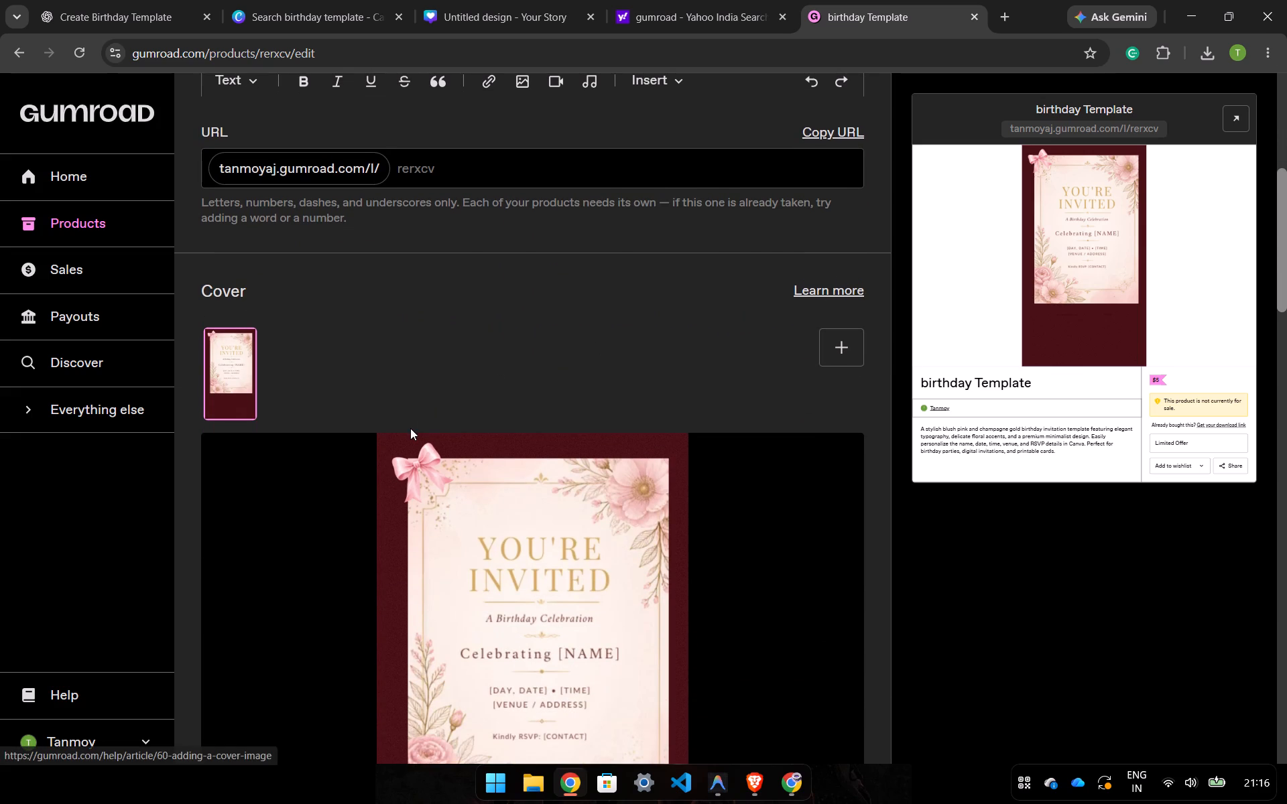
scroll(410, 428, down, 5)
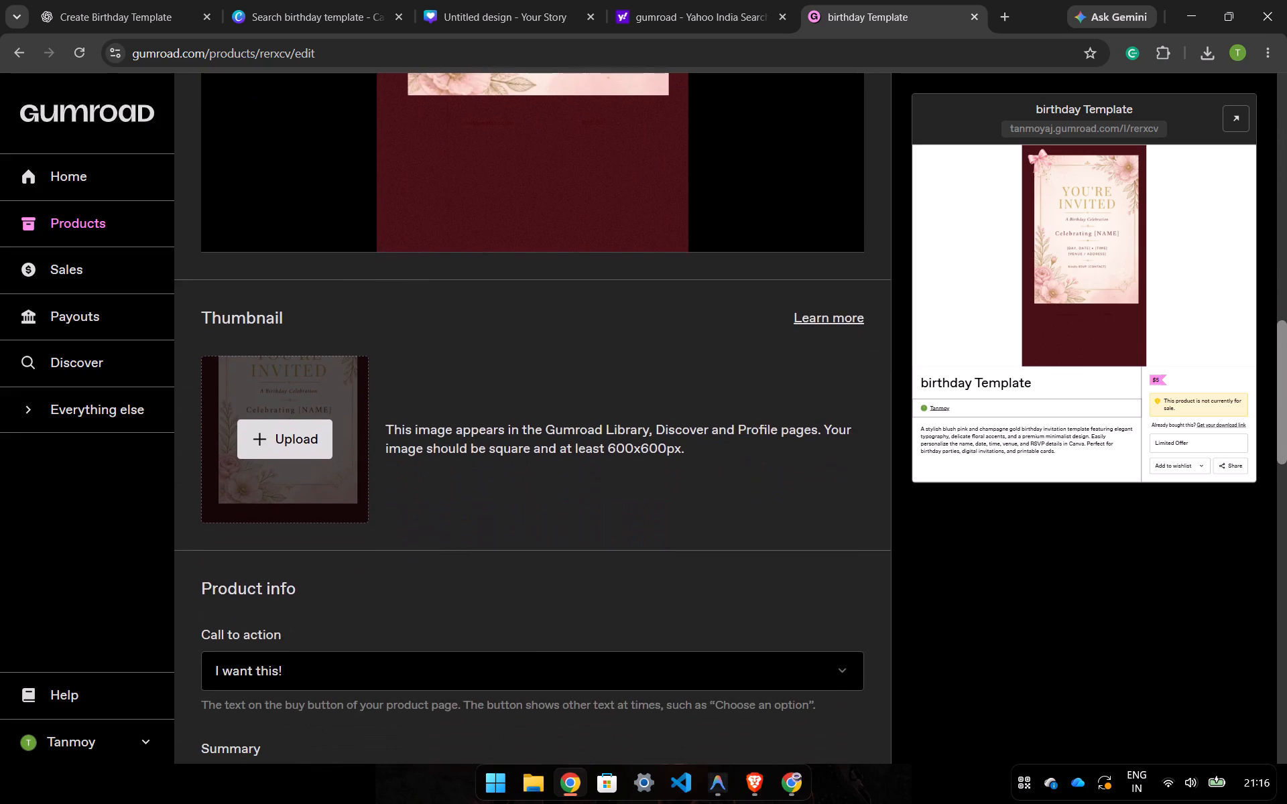
scroll(410, 428, down, 6)
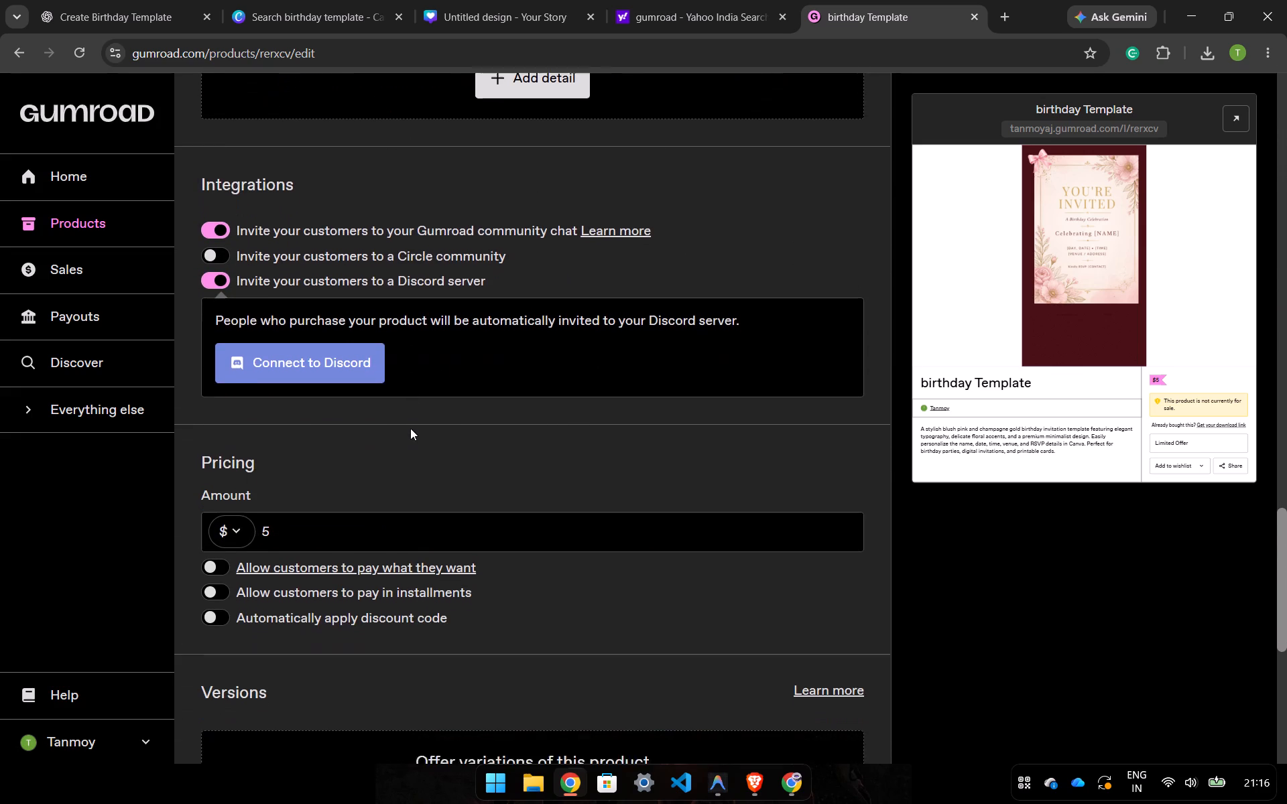
scroll(410, 428, down, 2)
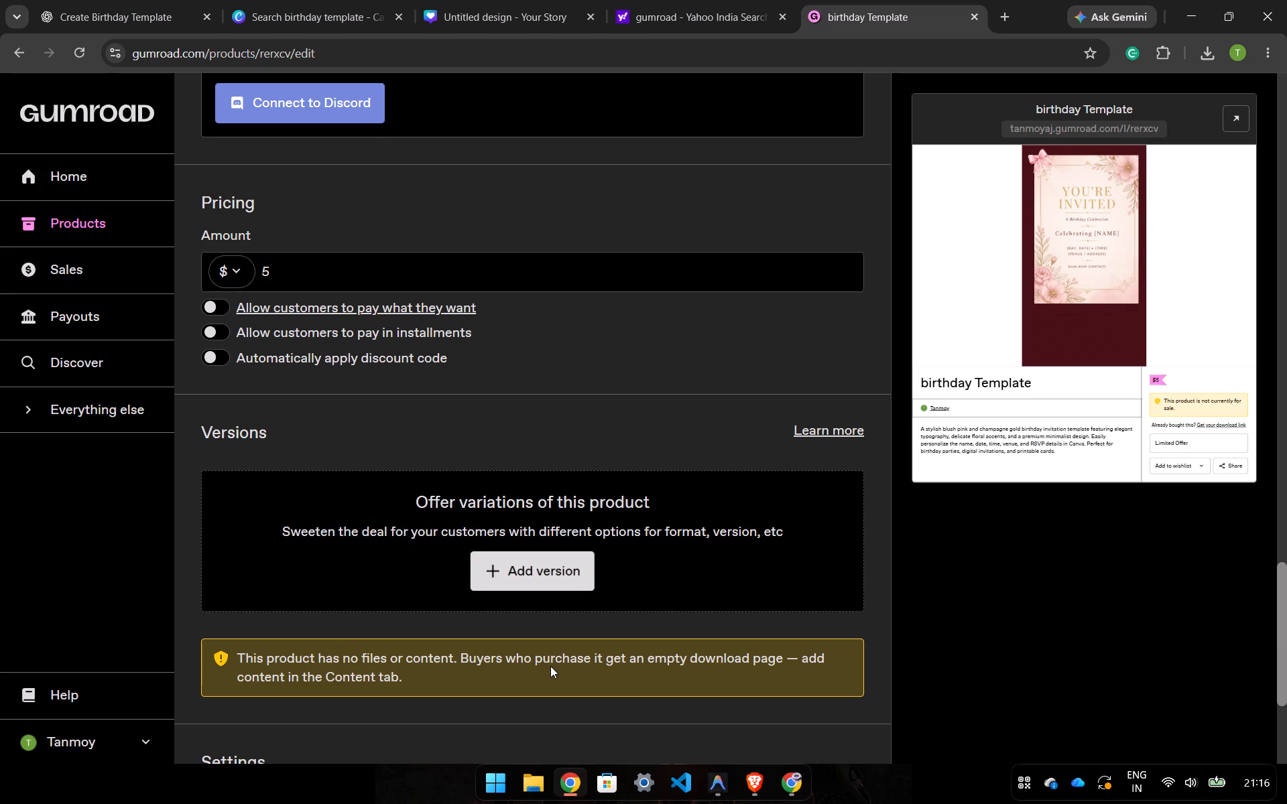
click(550, 666)
scroll(550, 666, down, 4)
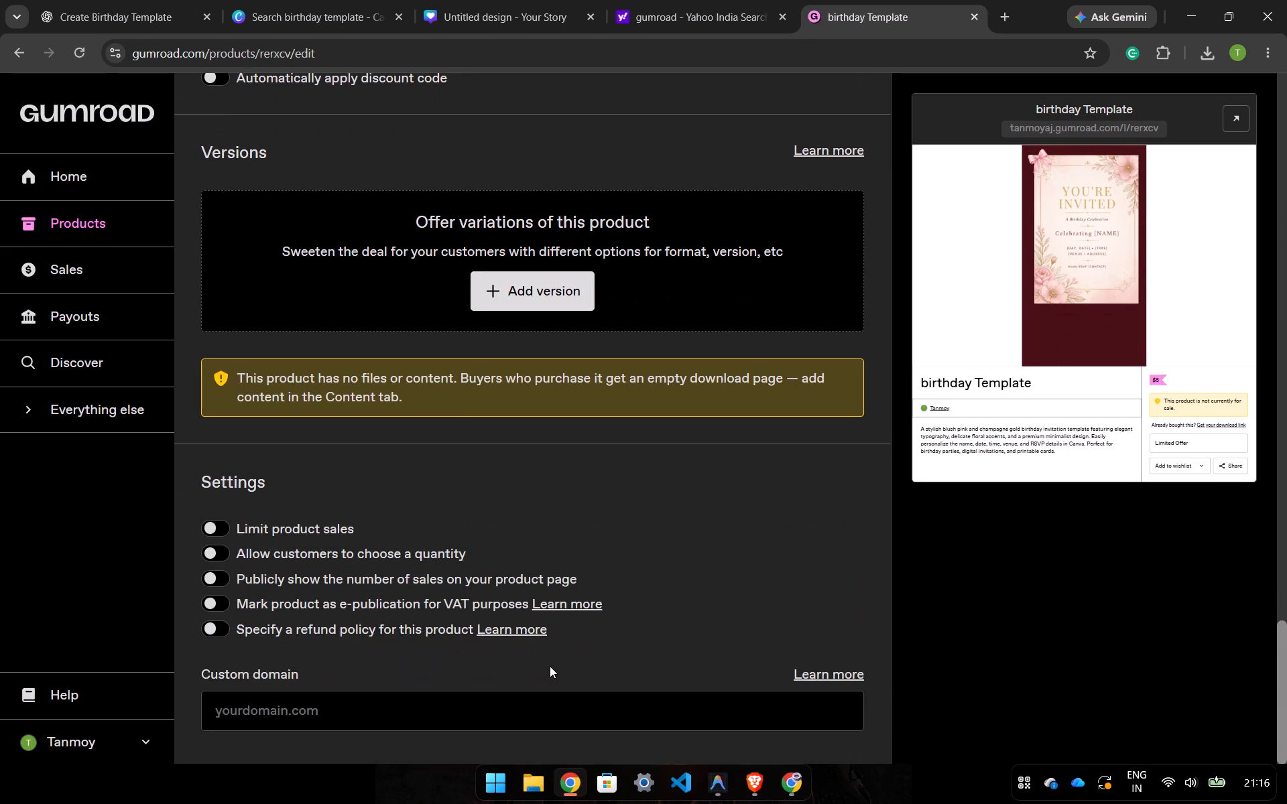
scroll(550, 666, up, 10)
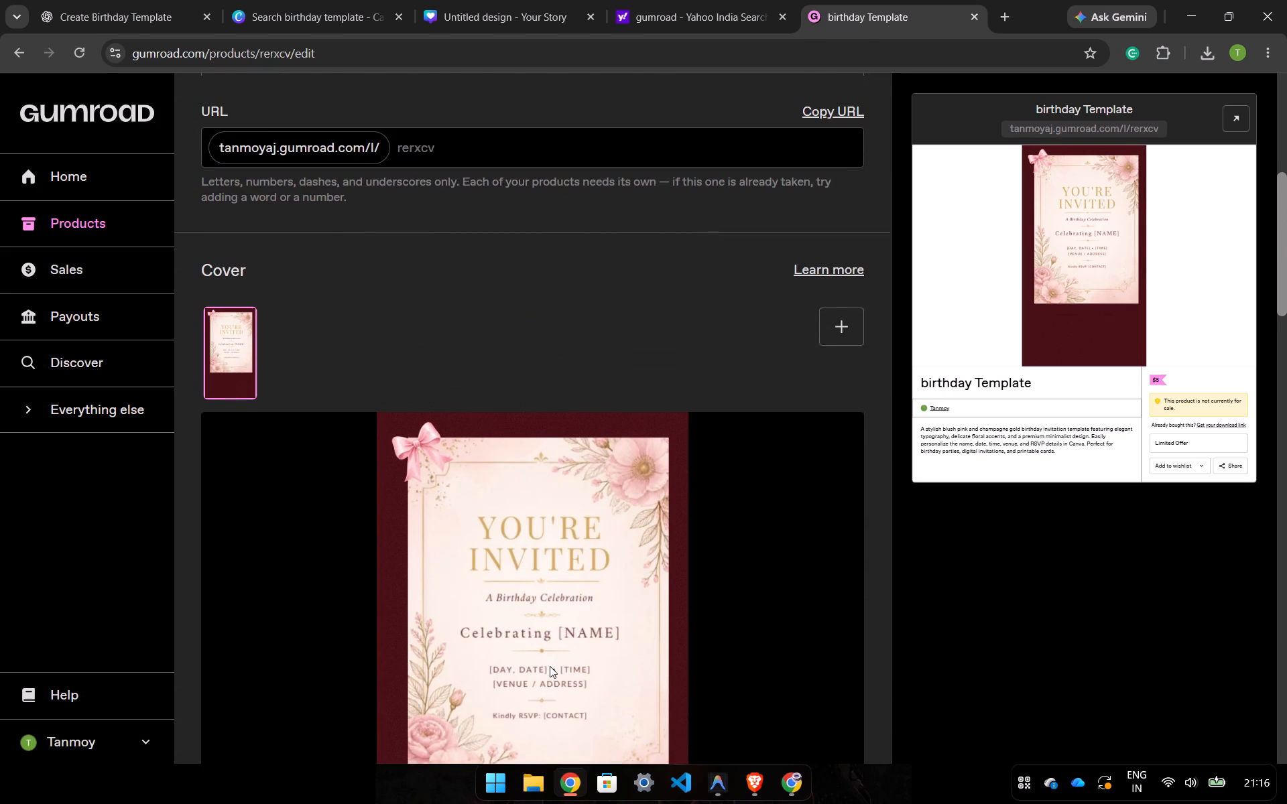
scroll(550, 666, up, 9)
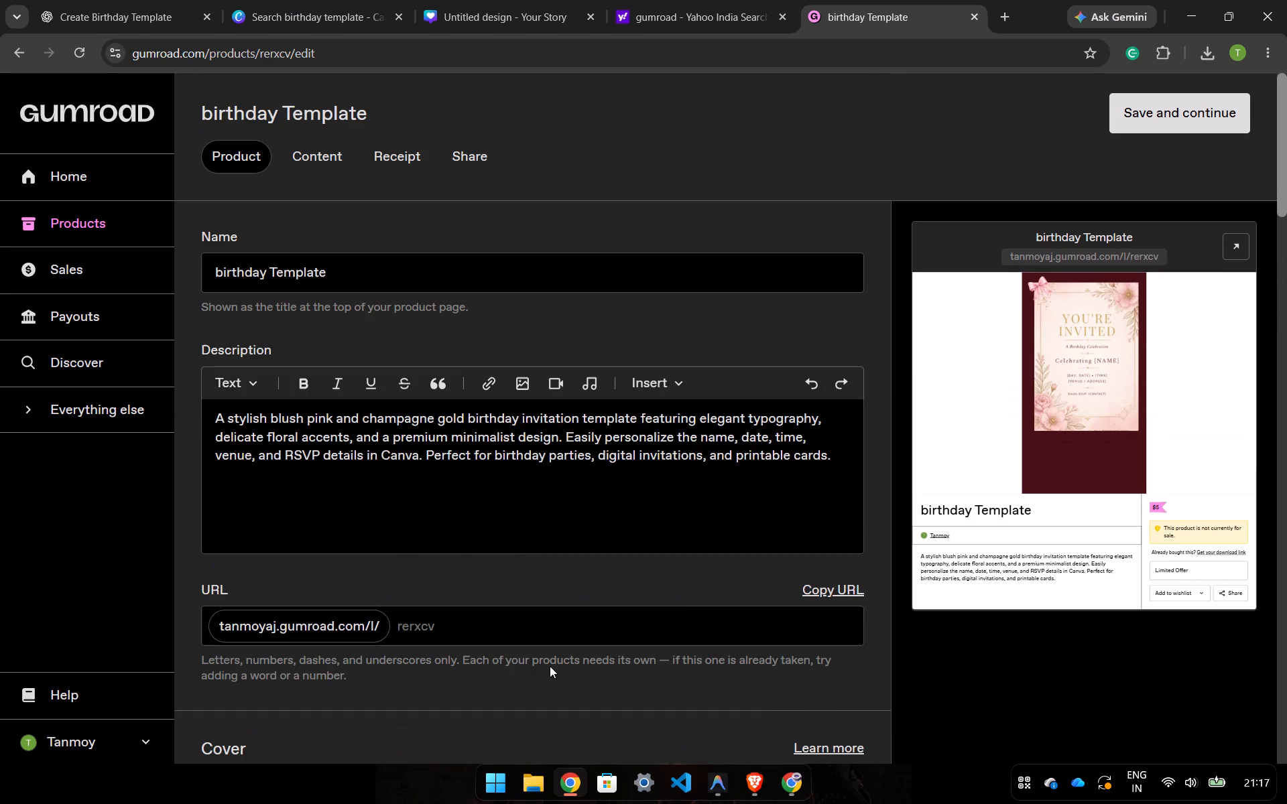
Upload the Untitled Design PNG from the computer's Downloads folder as the birthday Template product's content file.
click(328, 155)
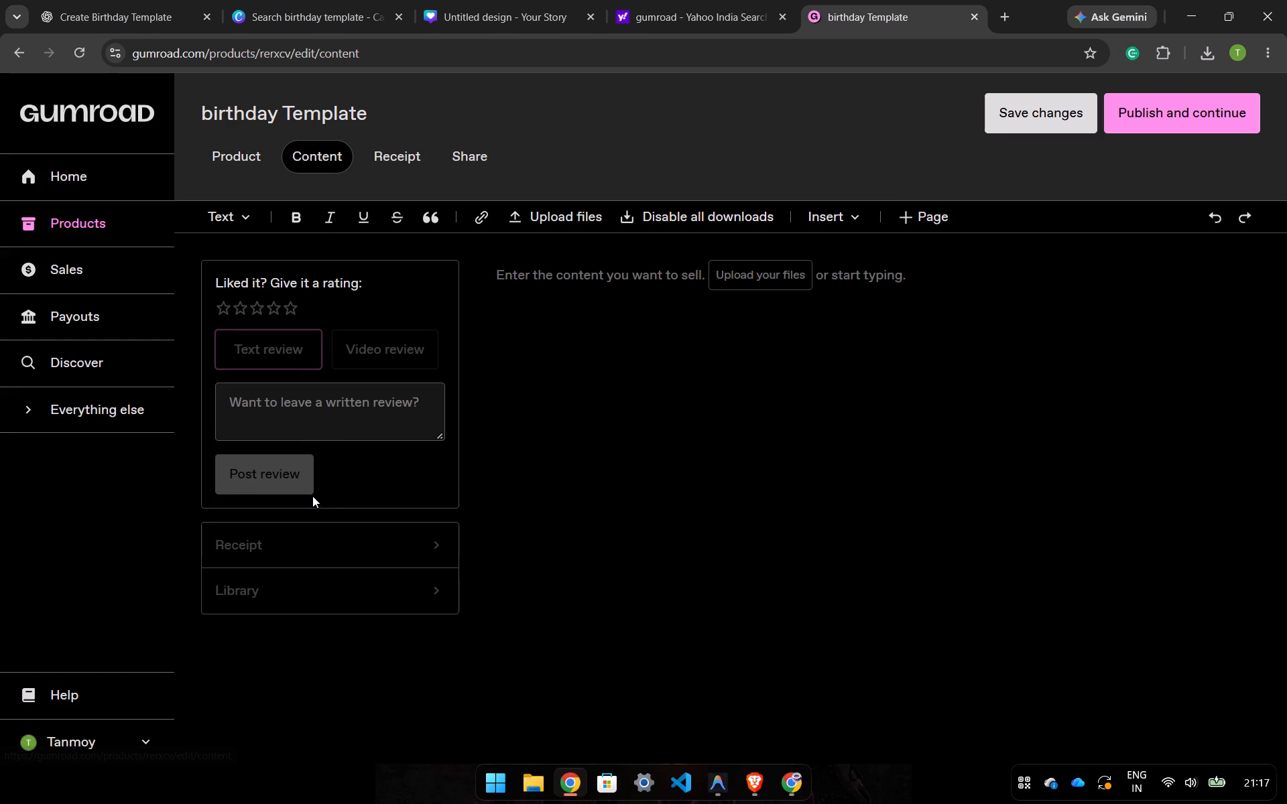
click(776, 277)
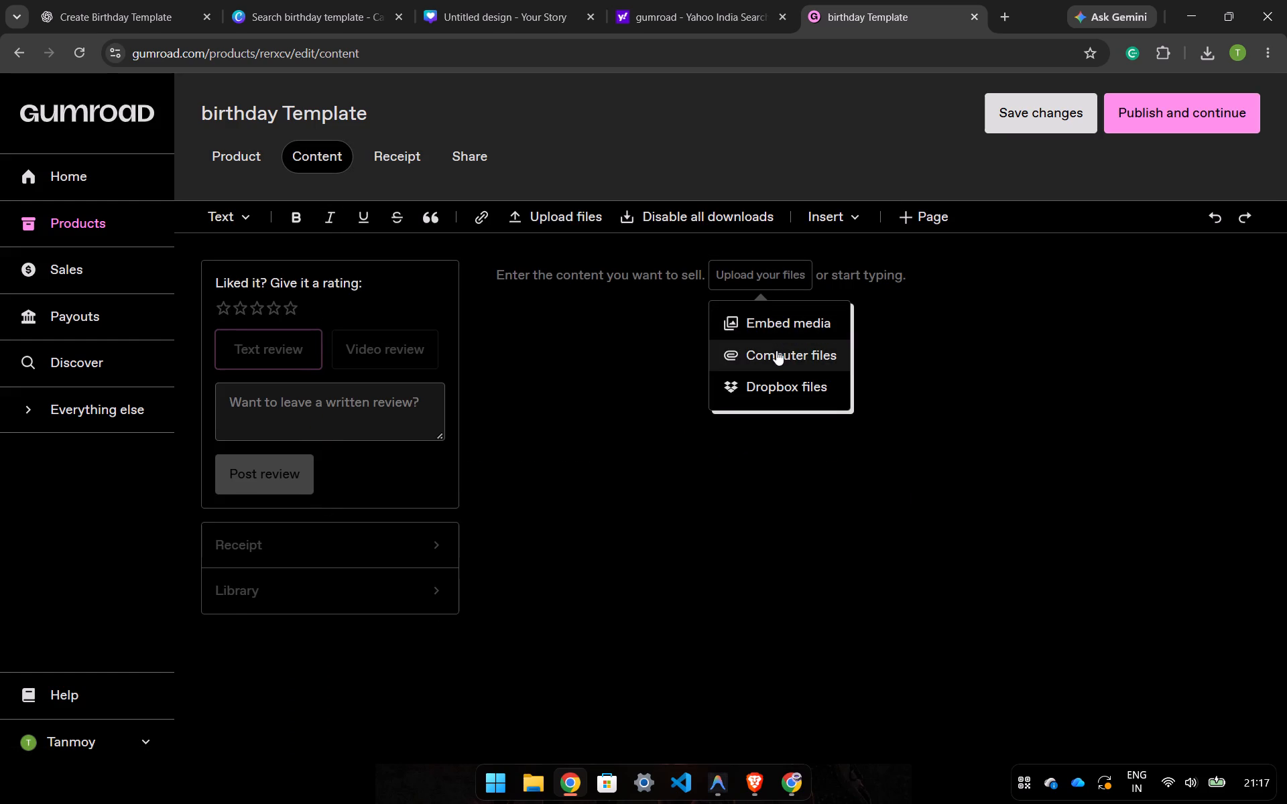
click(776, 350)
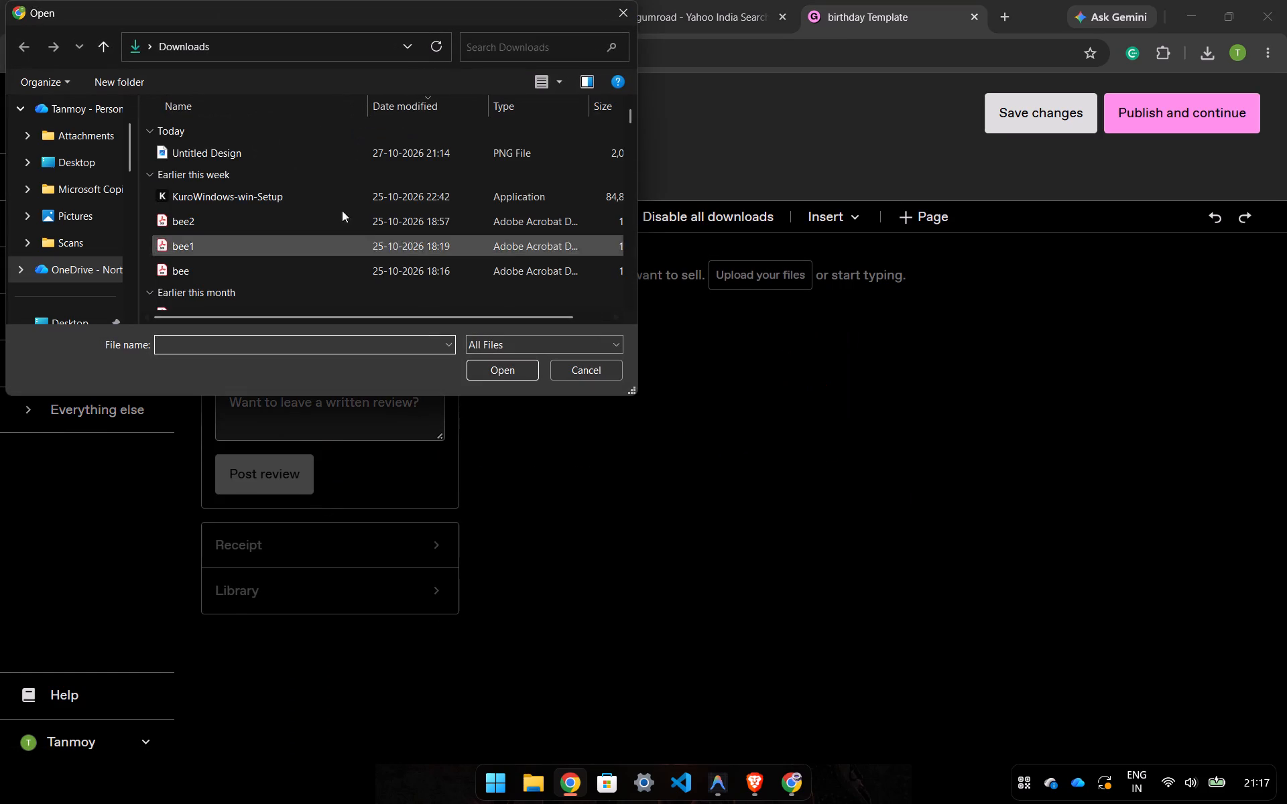
click(321, 159)
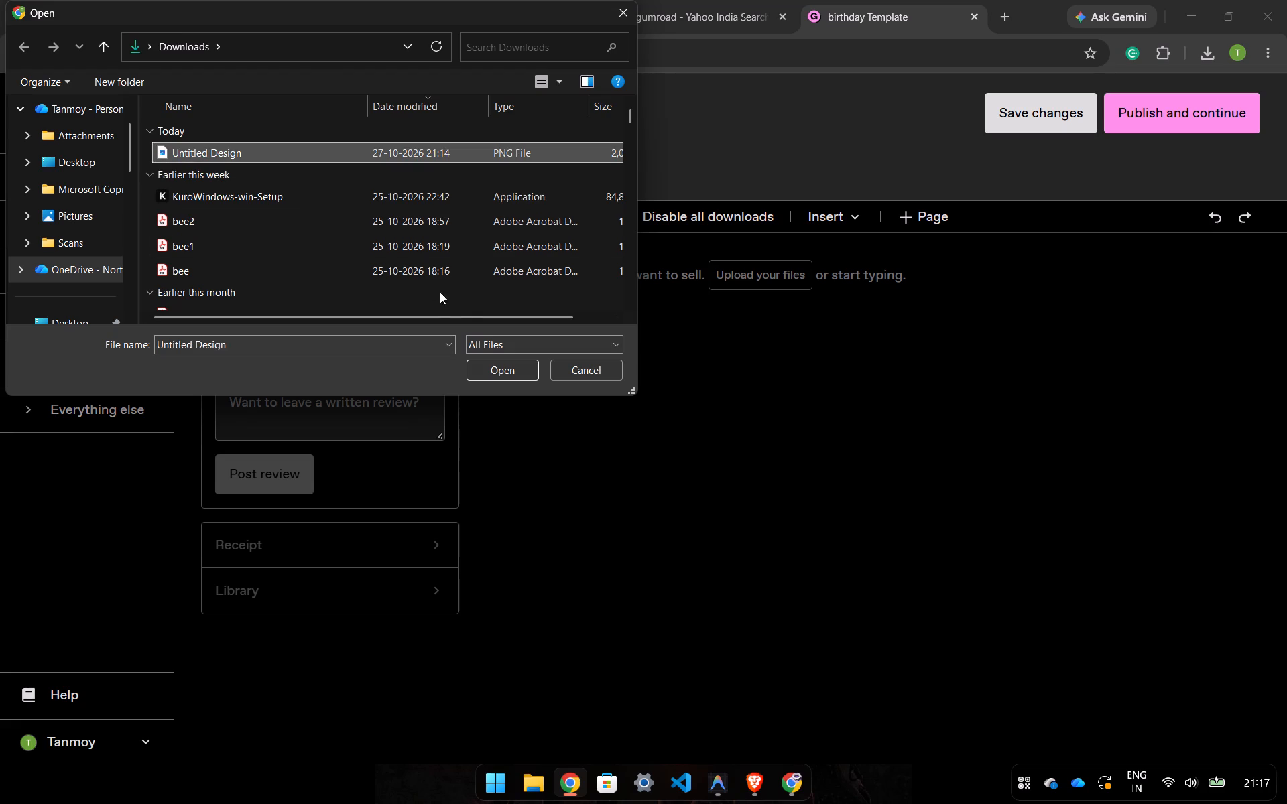
click(501, 372)
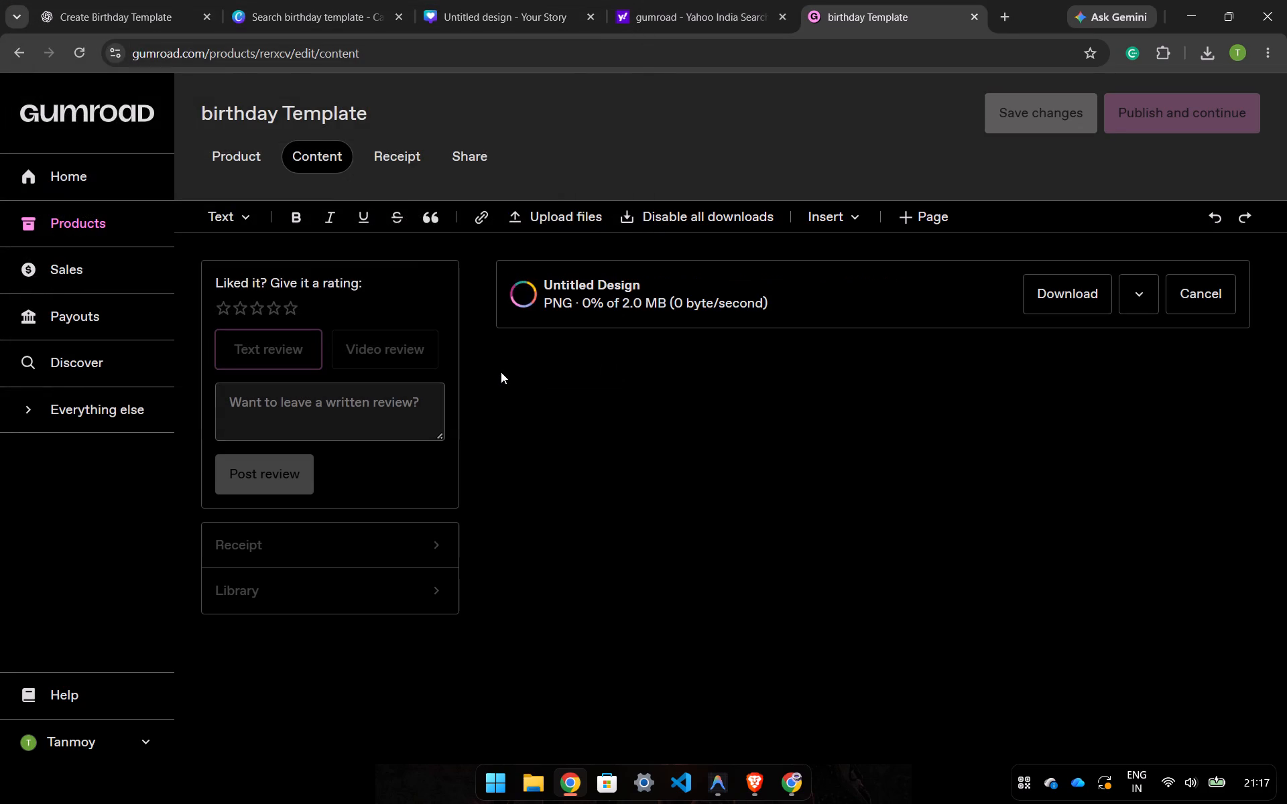
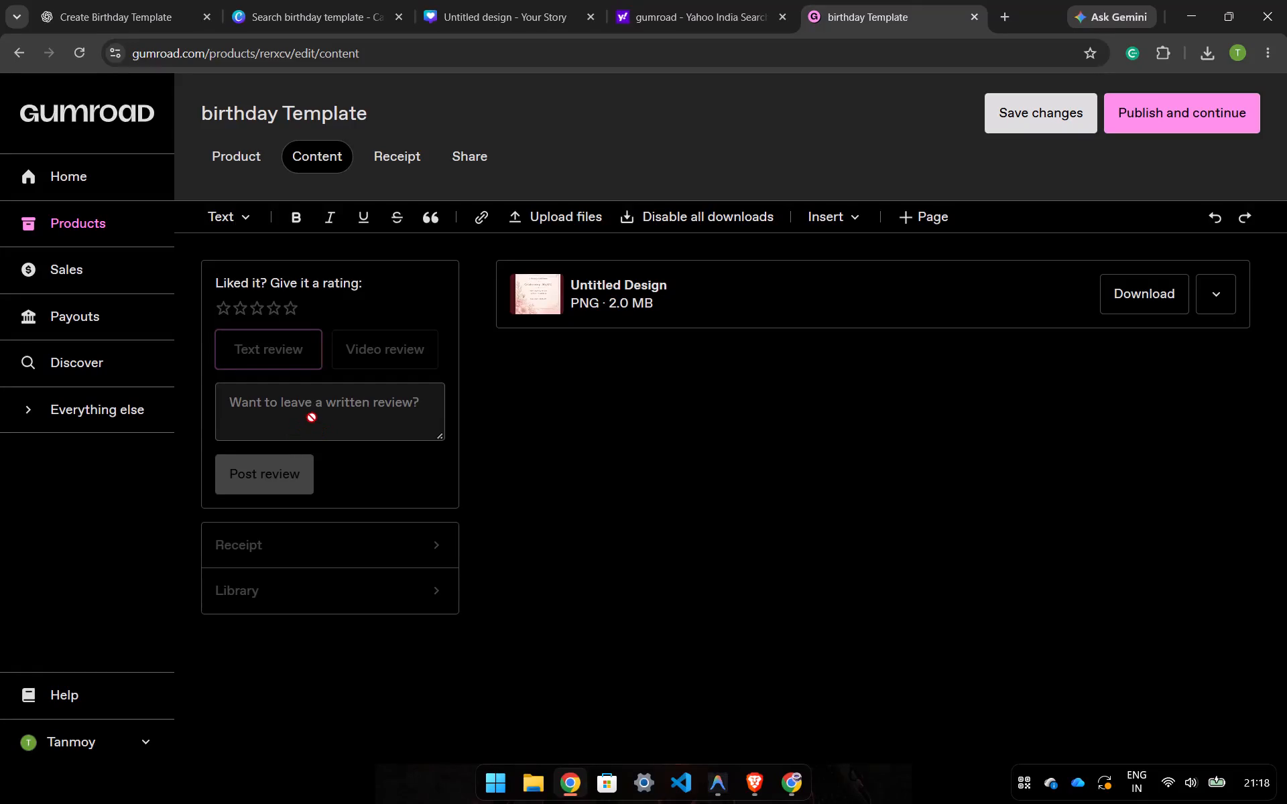
Review the birthday Template's receipt settings, including button text, custom message and the buyer receipt preview.
click(314, 413)
click(339, 553)
click(390, 158)
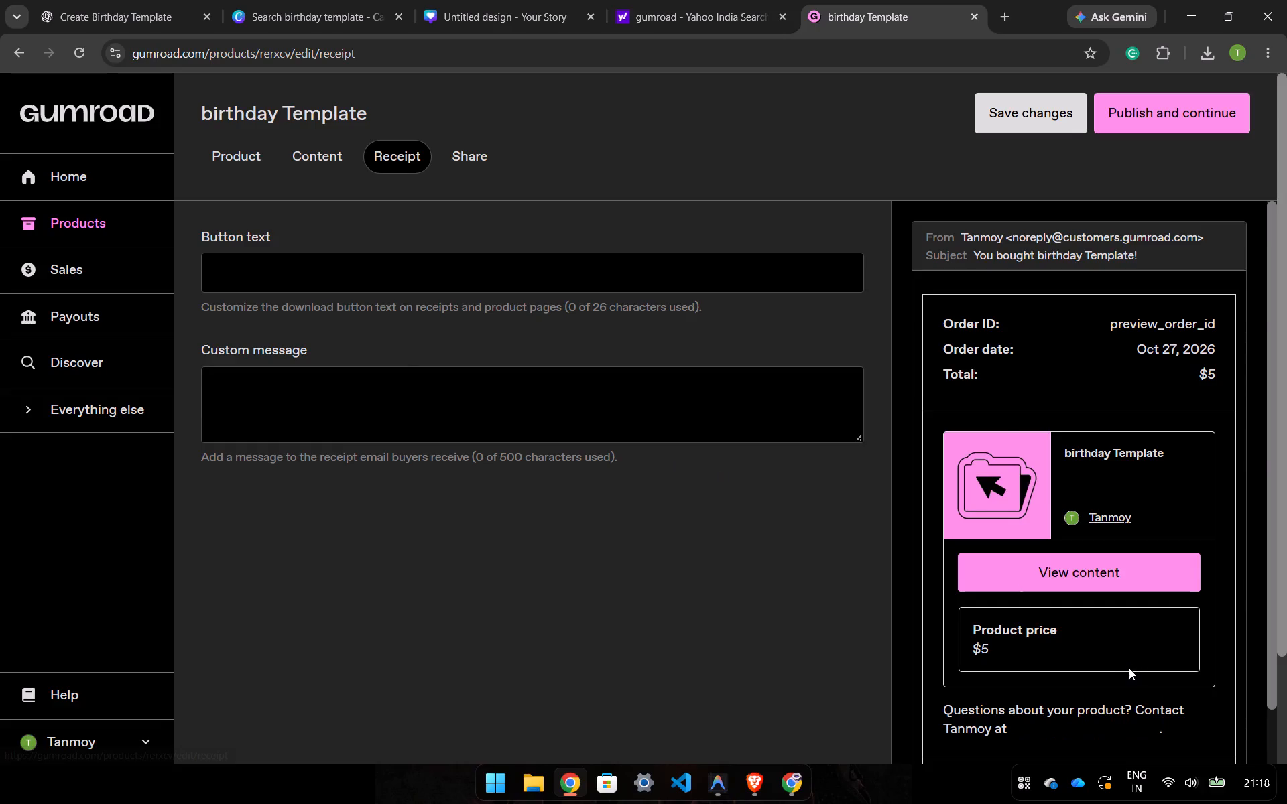
scroll(1129, 668, down, 5)
scroll(1129, 668, up, 6)
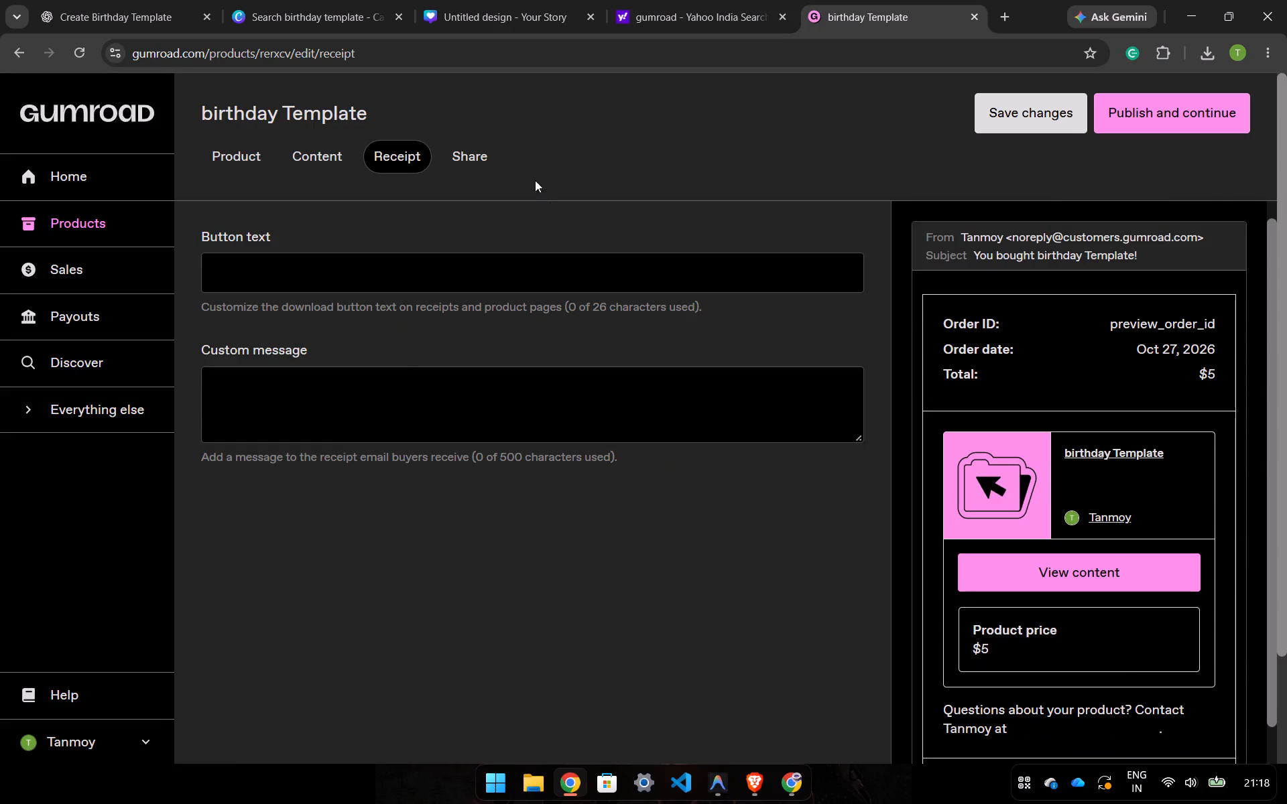
Publish the birthday Template product, continue to its sharing options, and save the changes.
click(479, 148)
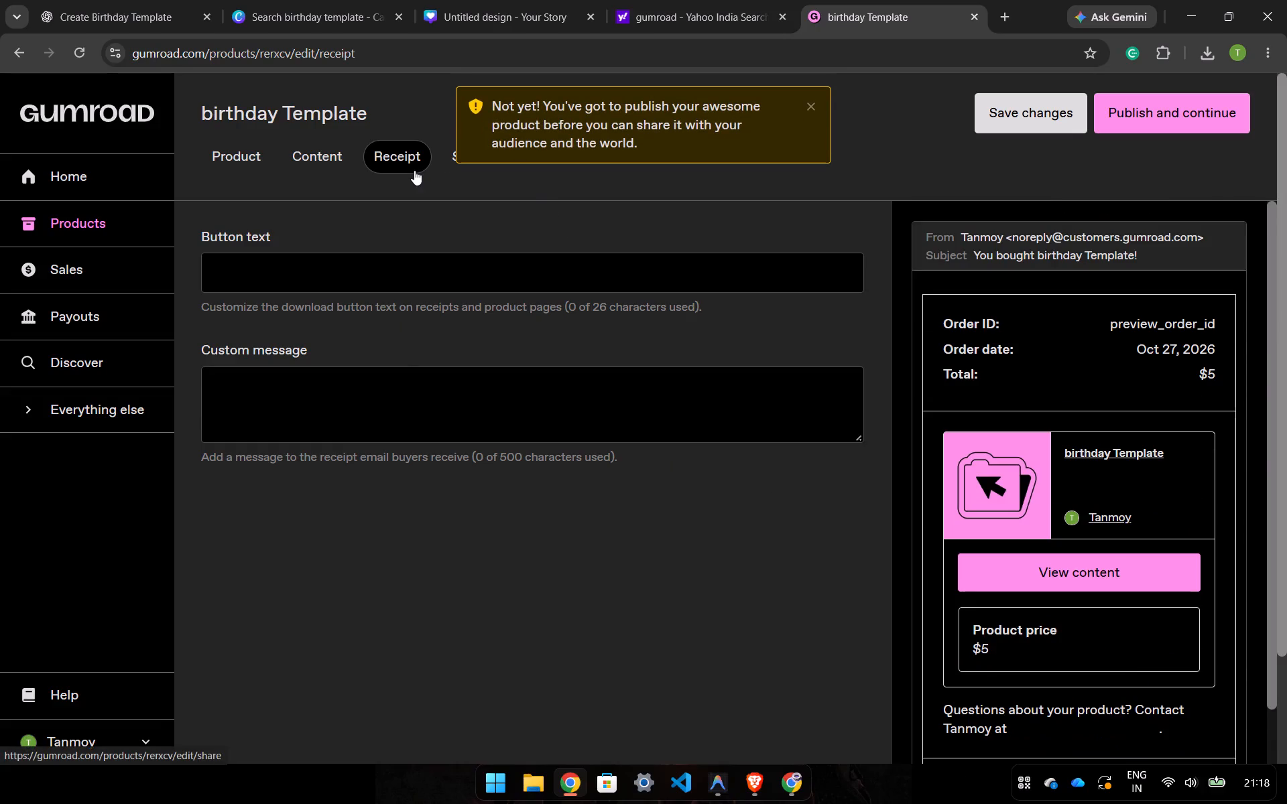
click(1169, 107)
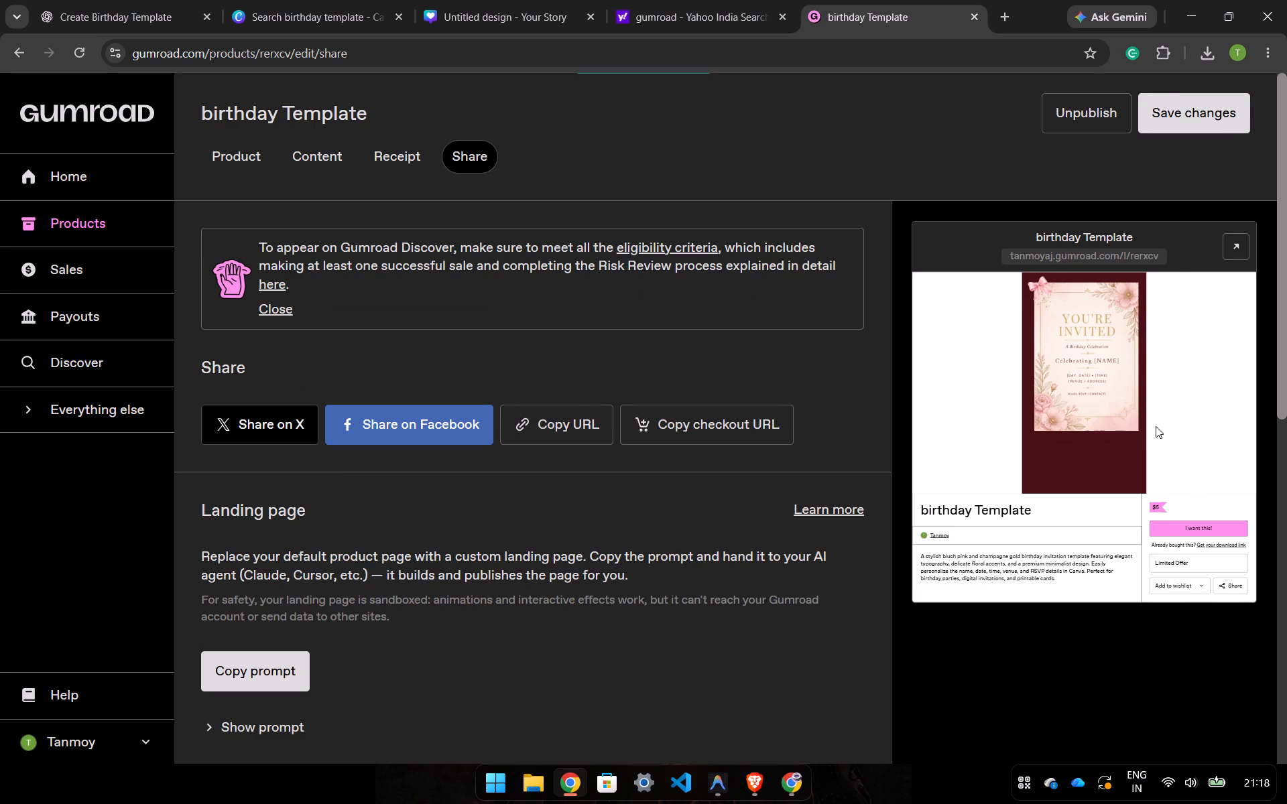
click(1188, 111)
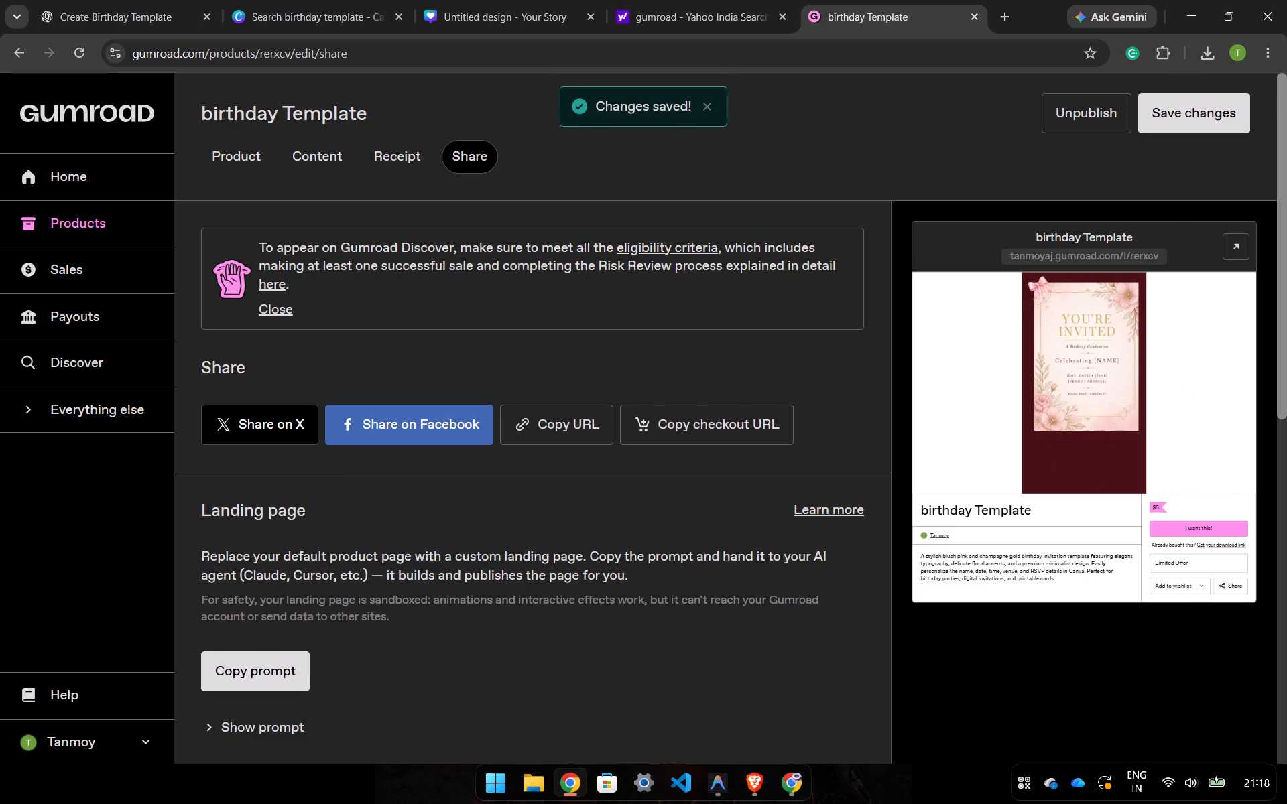
Review the product's Discover eligibility notice and sharing options, and show the full landing page prompt.
double_click(453, 272)
click(452, 320)
scroll(452, 320, down, 4)
click(235, 480)
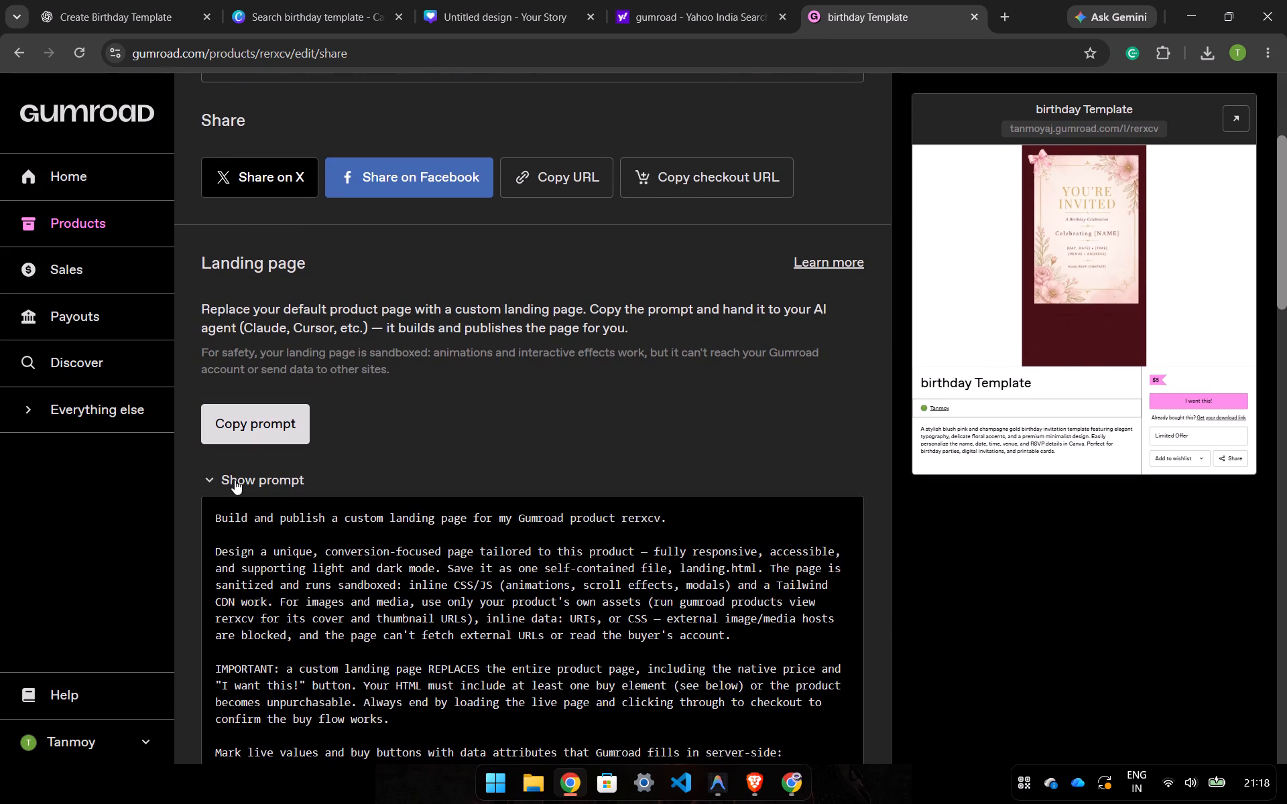
Read through the custom landing page prompt on the birthday Template's Share page, from its opening instructions to the Gumroad CLI notes.
scroll(235, 480, down, 2)
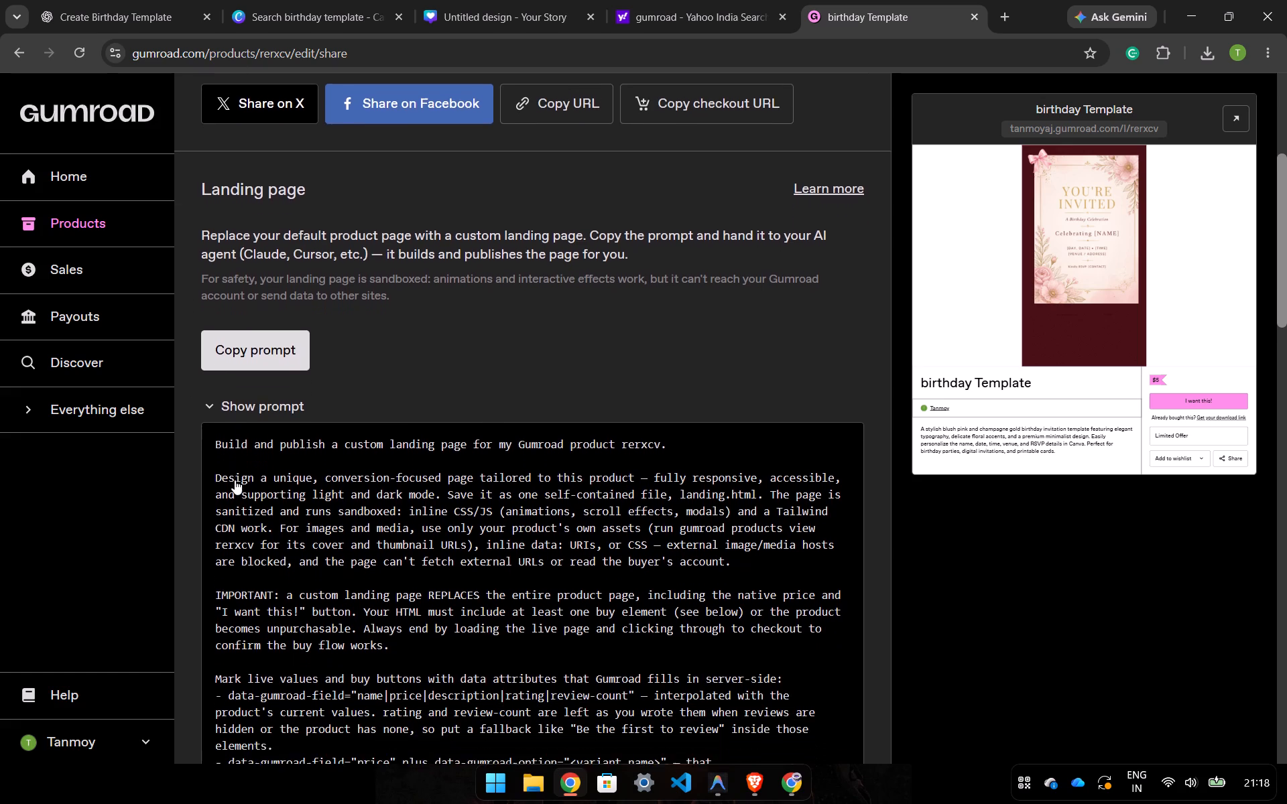
scroll(235, 480, down, 3)
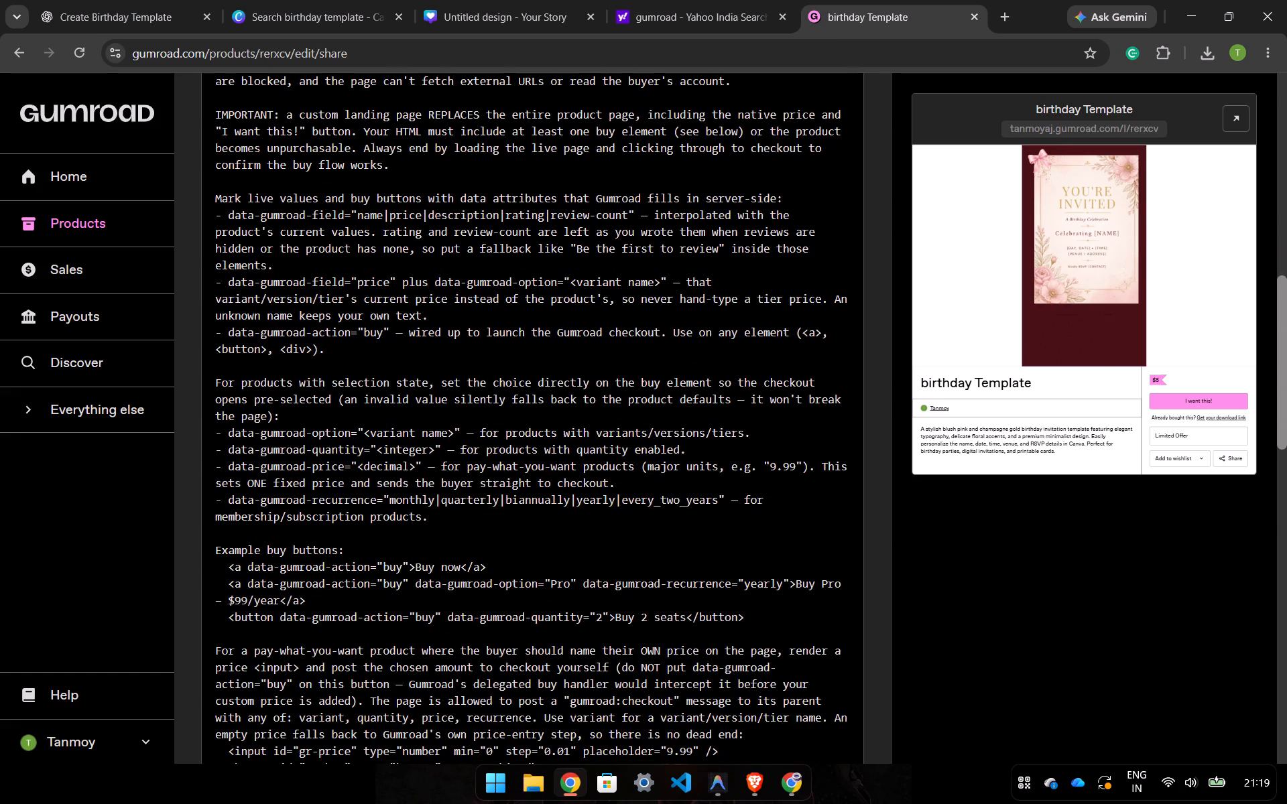
scroll(235, 480, down, 5)
scroll(235, 480, up, 2)
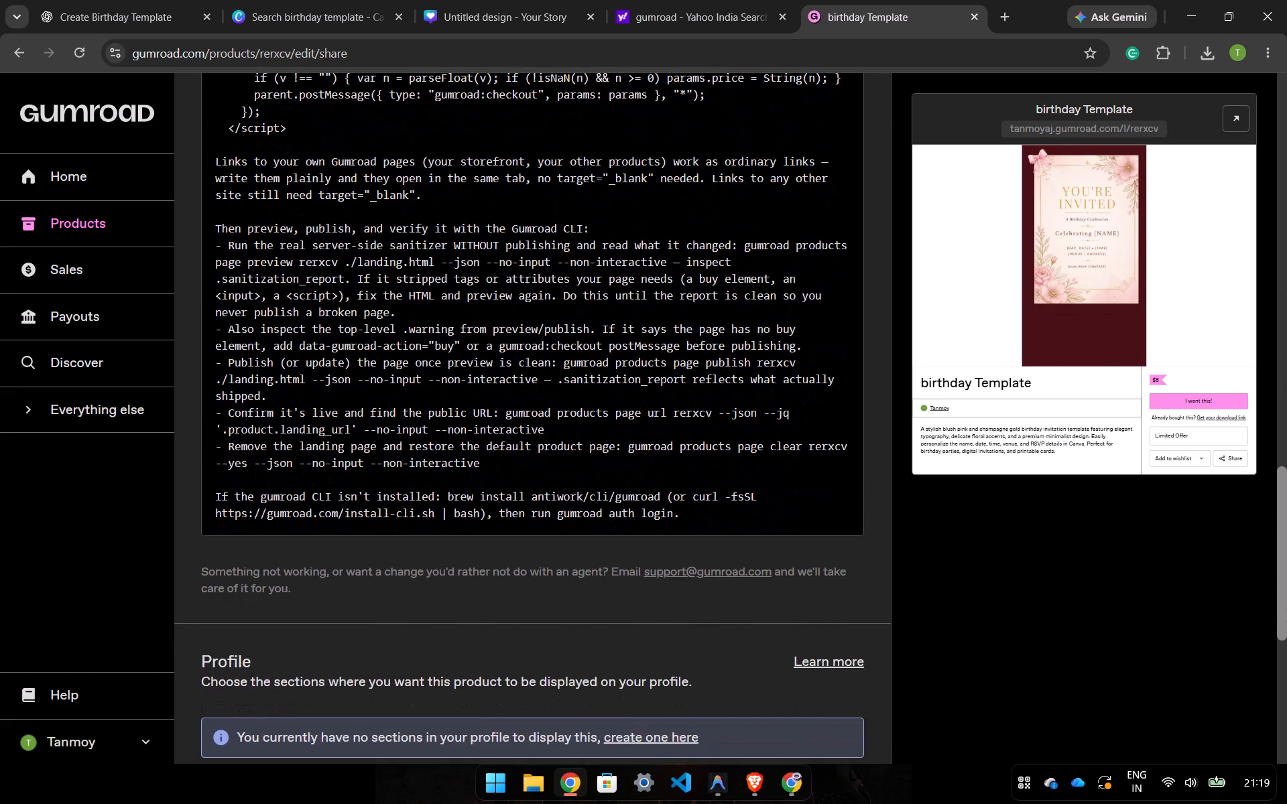
scroll(235, 480, up, 1)
scroll(235, 480, down, 1)
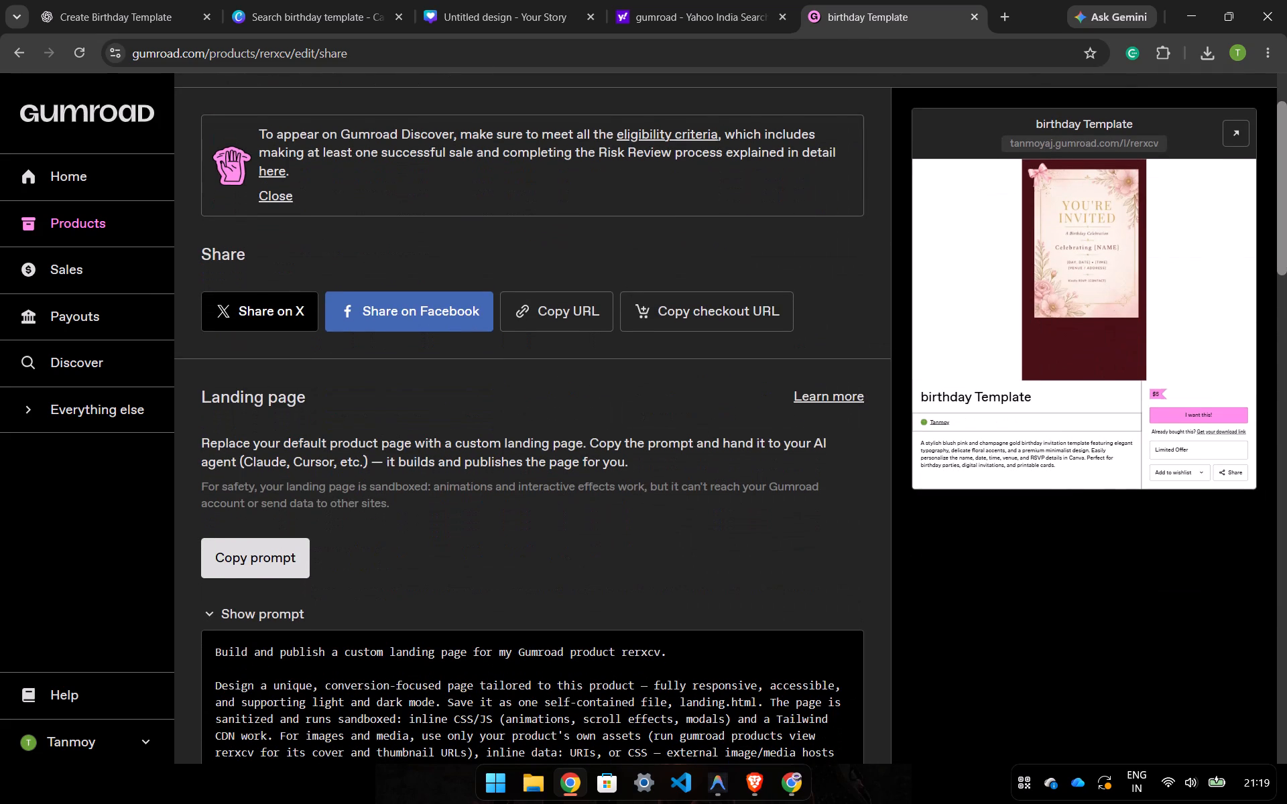
scroll(235, 480, down, 2)
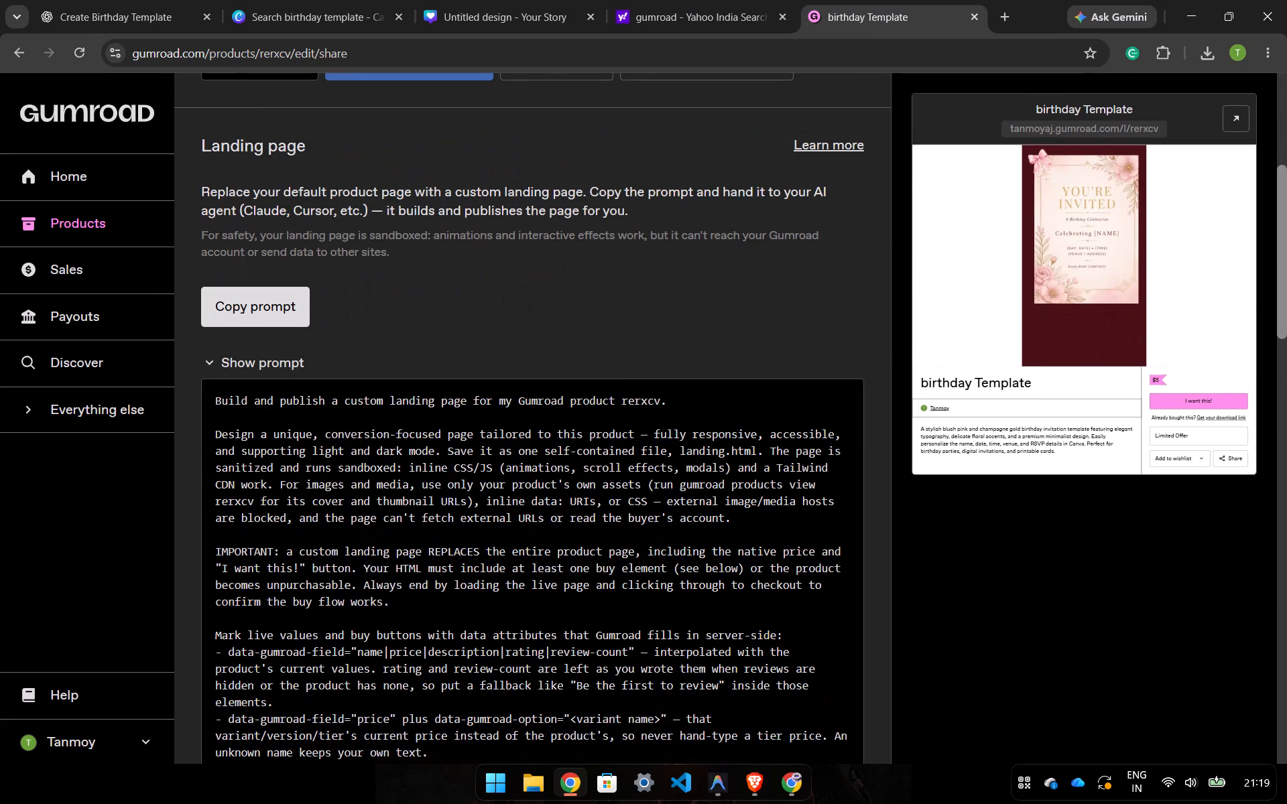
Copy the full text of the landing page prompt, from "Build and publish a custom landing page" through "then run gumroad auth login.".
drag(215, 396, 445, 803)
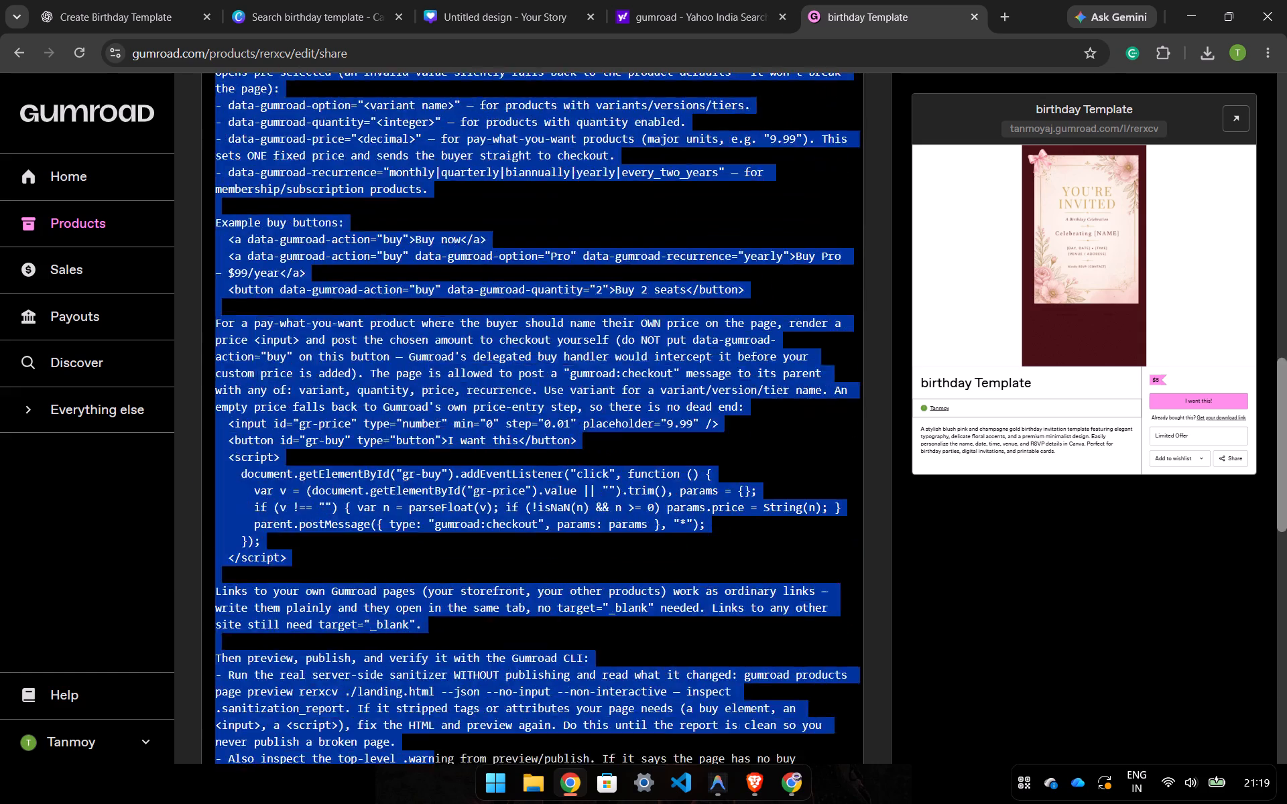
drag(445, 803, 463, 276)
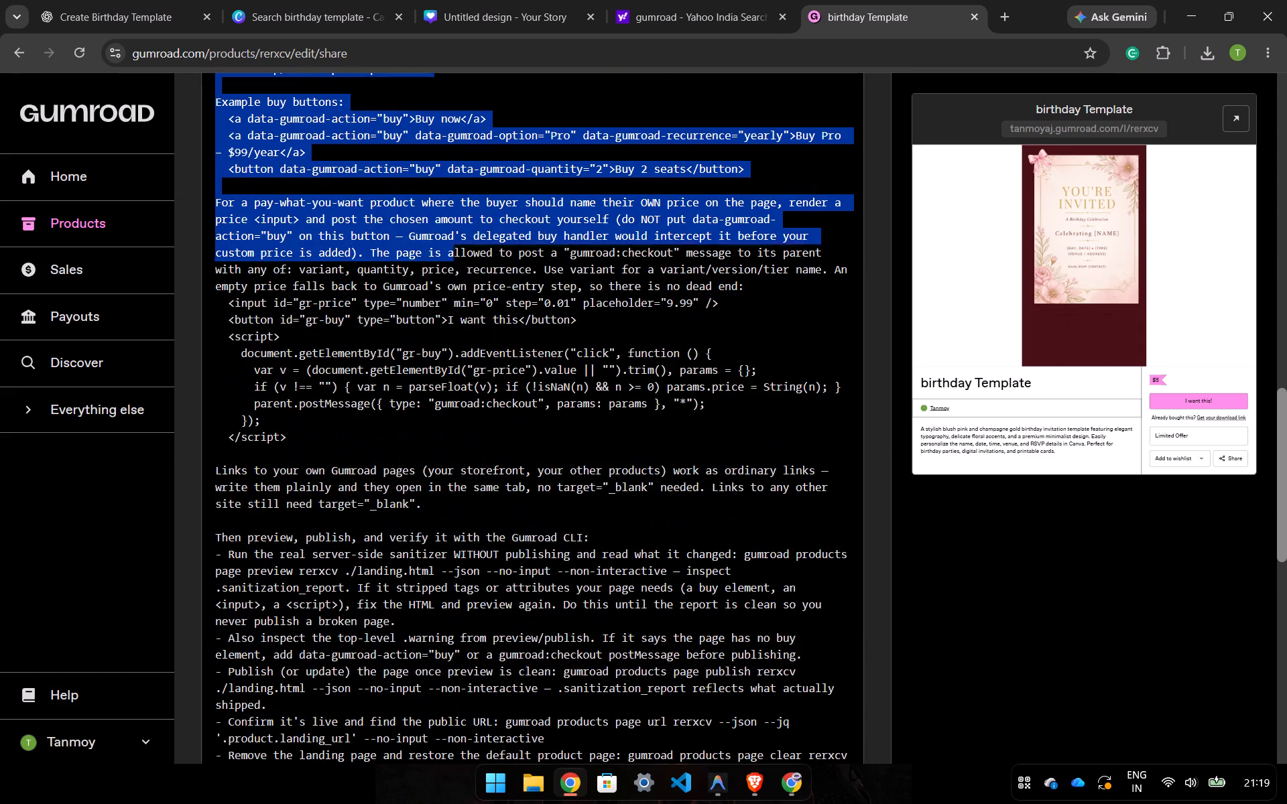
drag(463, 276, 654, 612)
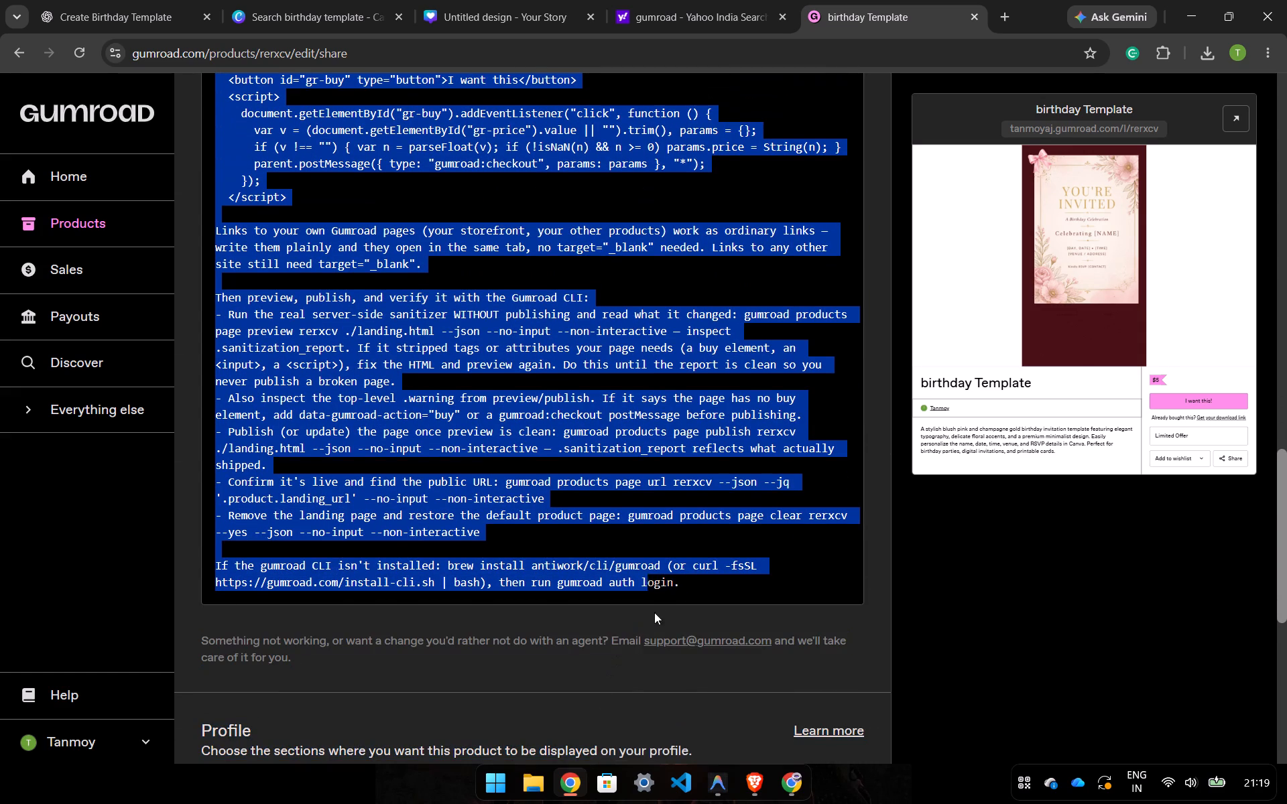
drag(654, 612, 717, 580)
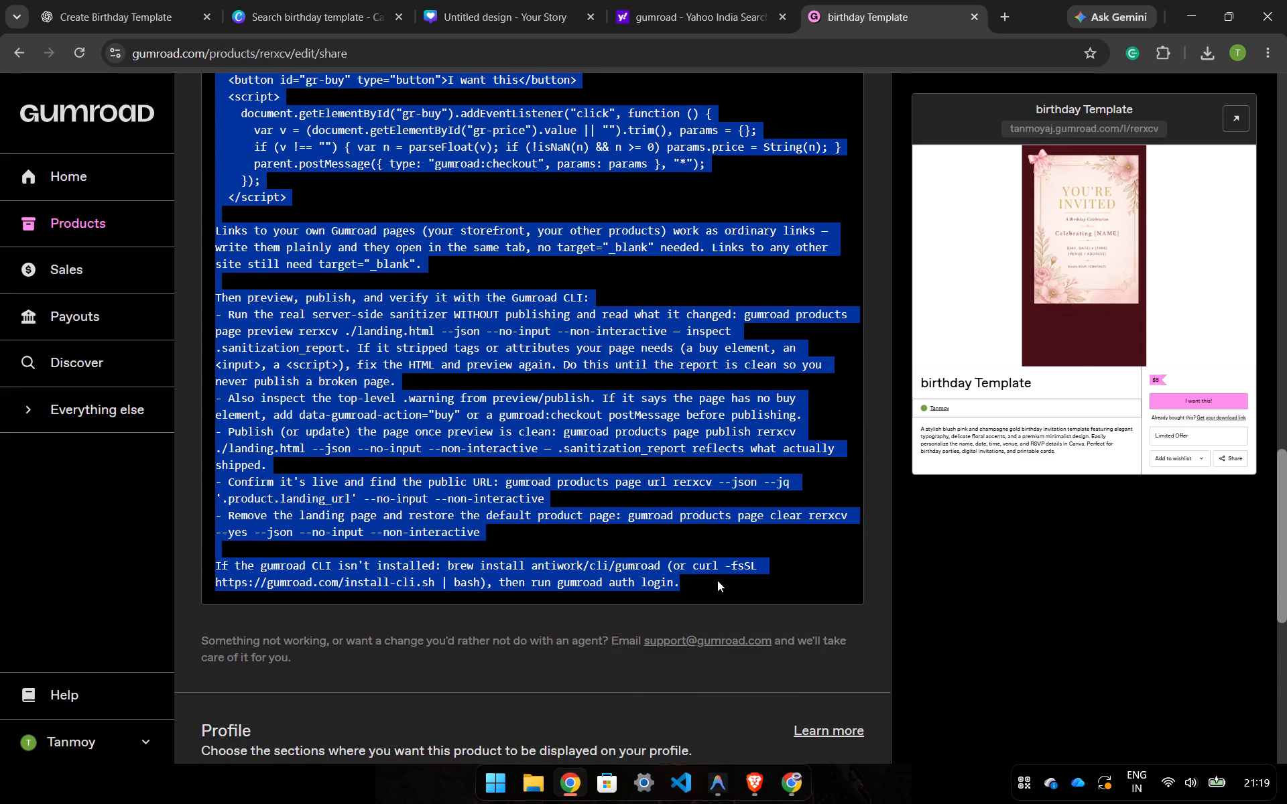